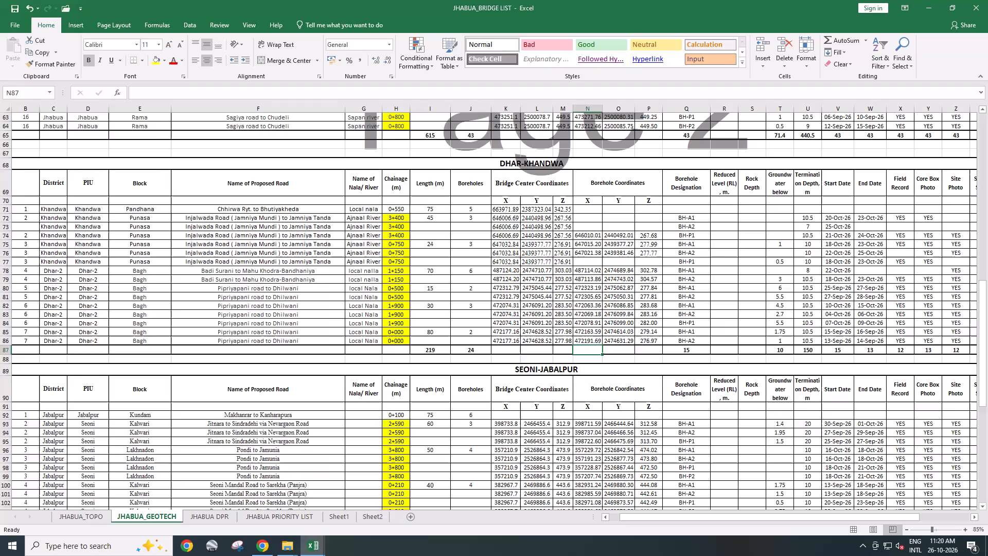
In File Explorer, rename "New folder" inside JHABUA 3 PRIORITY GEOTECH's 3+400 folder as 3+400-BH-A2.
left_click(290, 548)
left_click(237, 508)
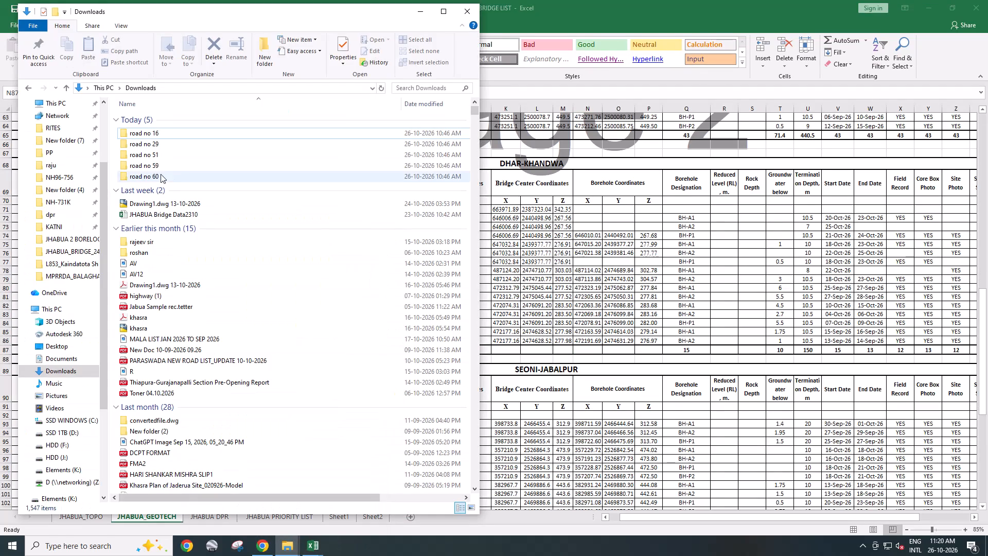
scroll(160, 144, "up", 1)
left_click(280, 545)
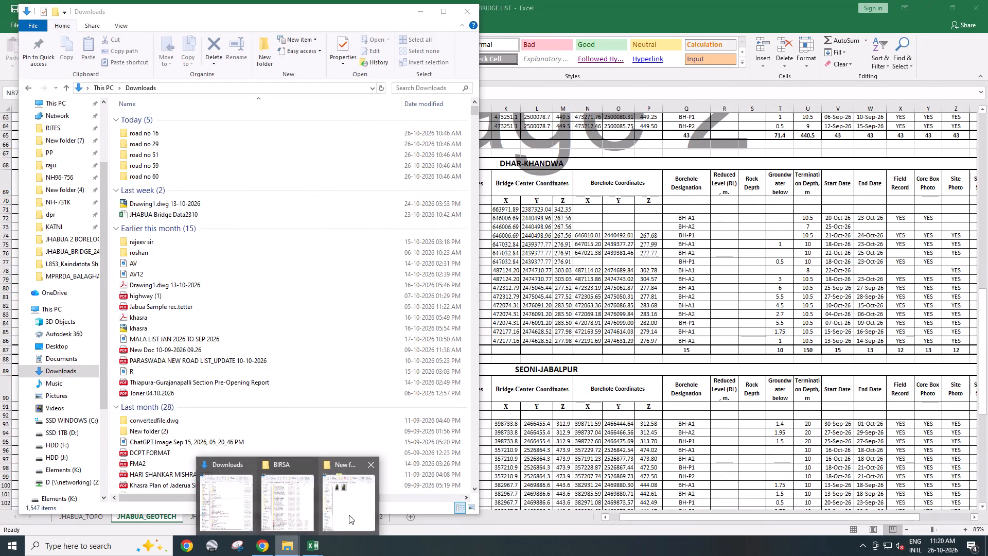
left_click(349, 515)
left_click(704, 84)
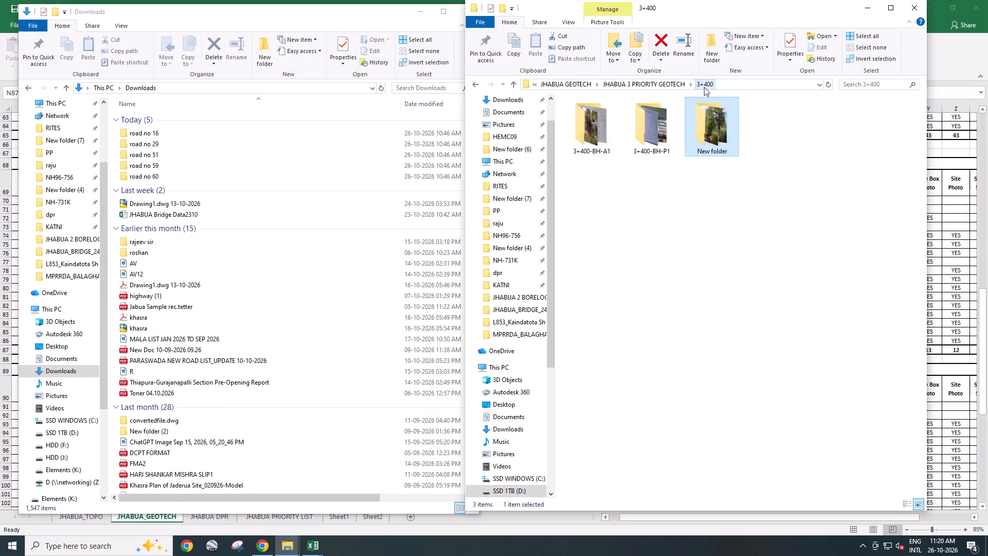
left_click(667, 85)
double_click(595, 165)
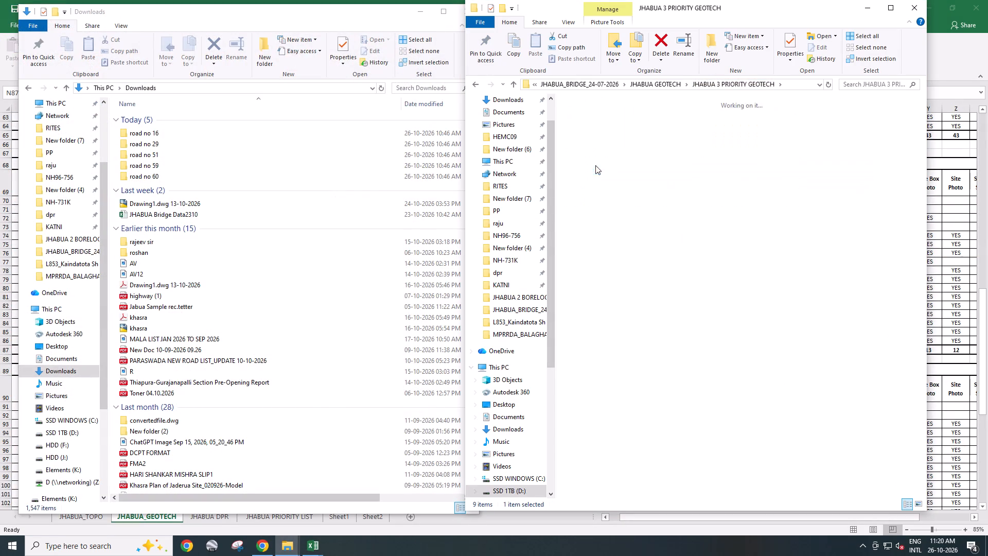
left_click(667, 150)
left_click(603, 149)
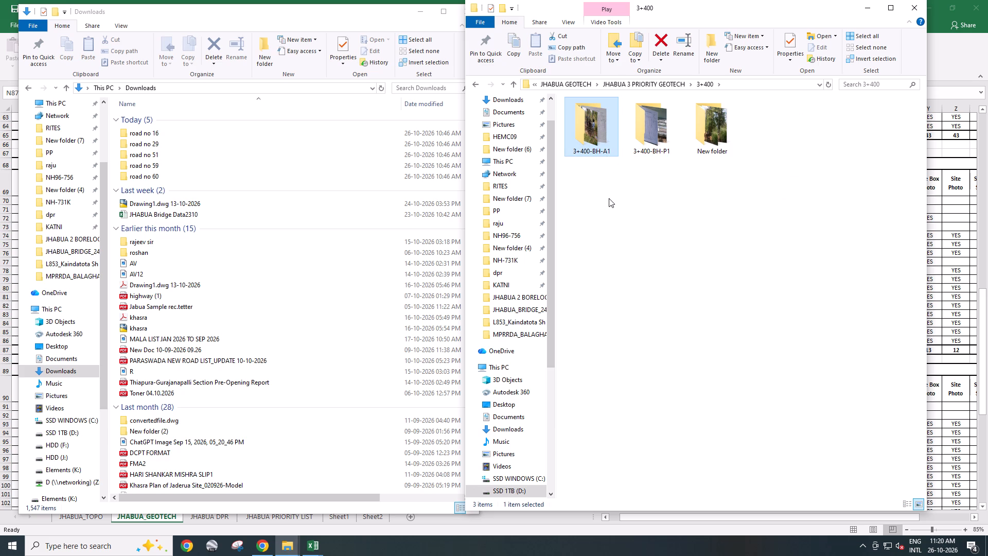
key("F2")
key("ctrl+c")
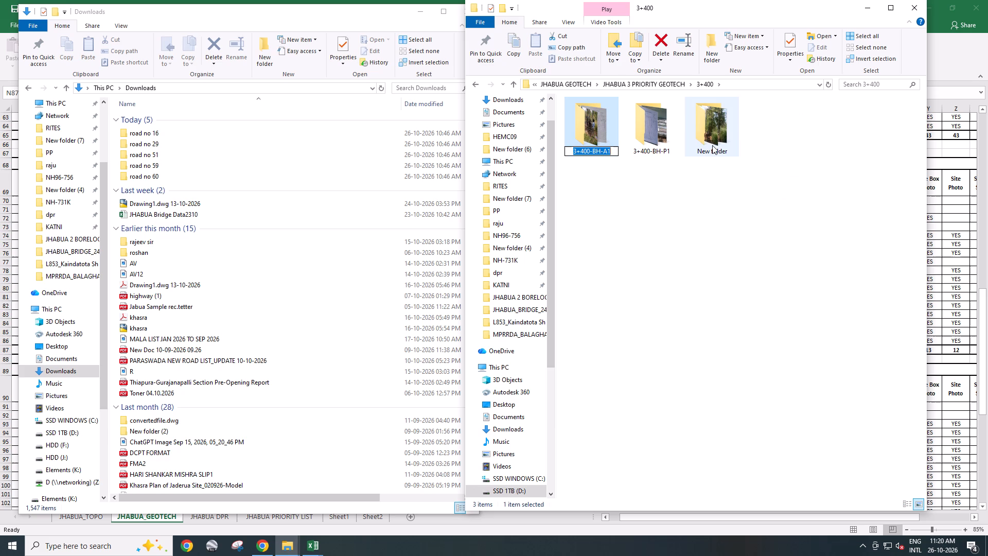
left_click(712, 145)
key("F2")
key("ctrl+v")
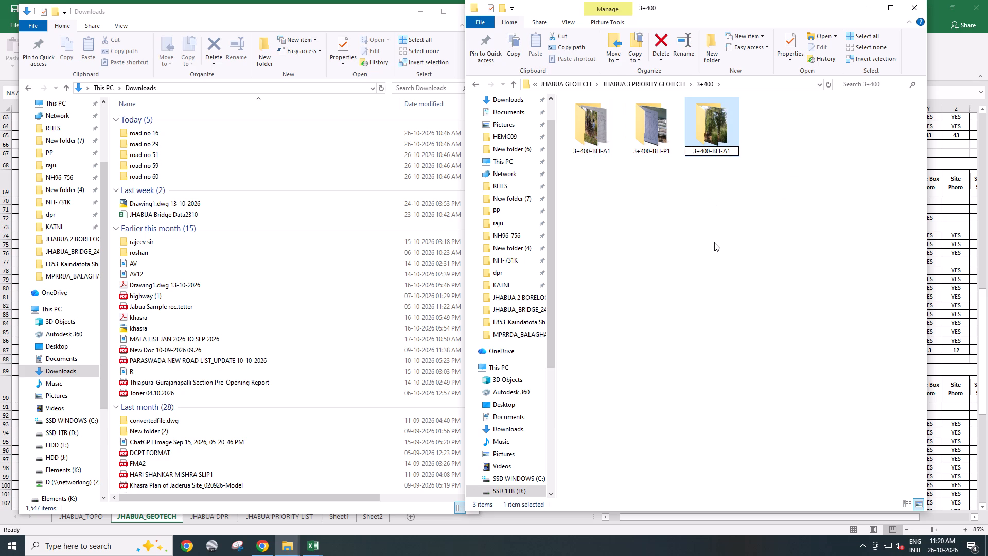
key("BackSpace")
key("2")
left_click(714, 244)
left_click(643, 84)
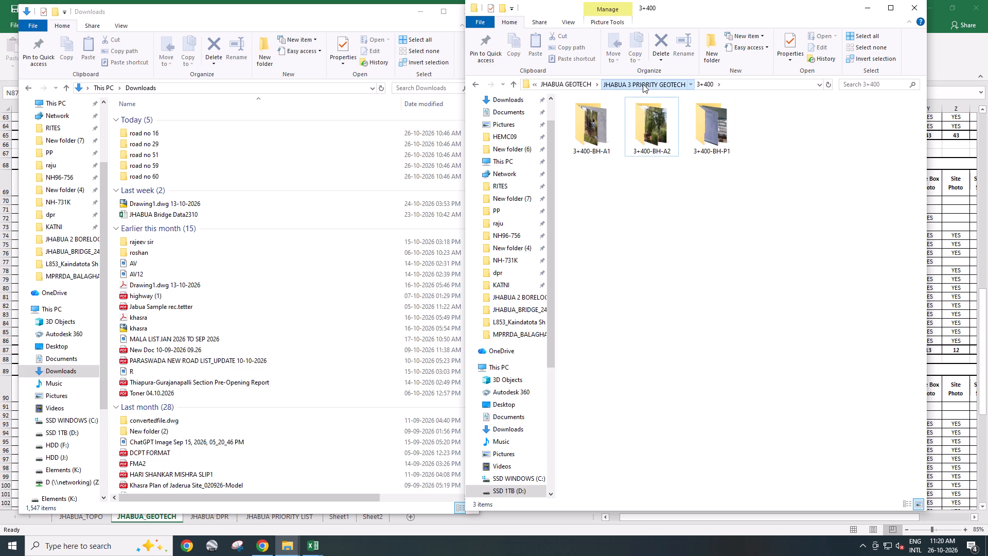
Switch to Excel and save the JHABUA_BRIDGE LIST workbook.
left_click(987, 280)
key("ctrl+s")
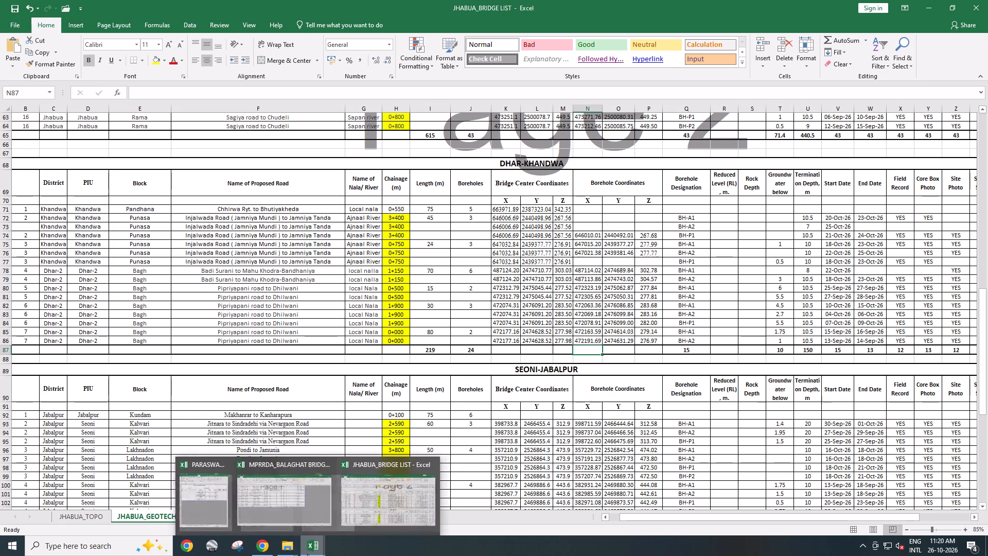
With the Downloads folder alongside, turn on filters for header row 4 of the BIRSA SURVEY sheet in PARASWADA & BIRSA NEW ROAD LIST.
left_click(220, 496)
scroll(789, 294, "up", 11)
scroll(672, 337, "down", 1)
scroll(672, 337, "up", 4)
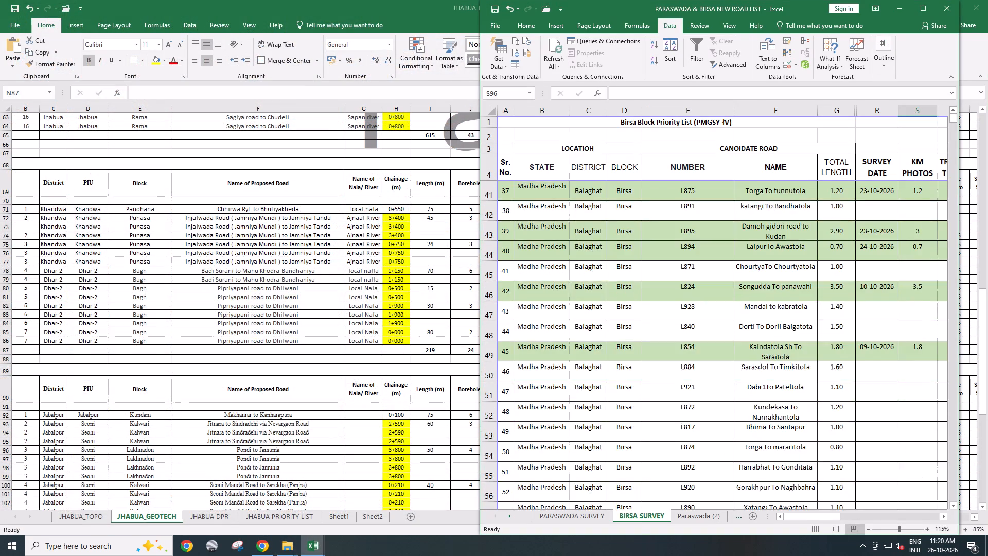
scroll(671, 340, "up", 3)
scroll(669, 340, "down", 1)
scroll(669, 340, "up", 1)
left_click(291, 546)
left_click(243, 500)
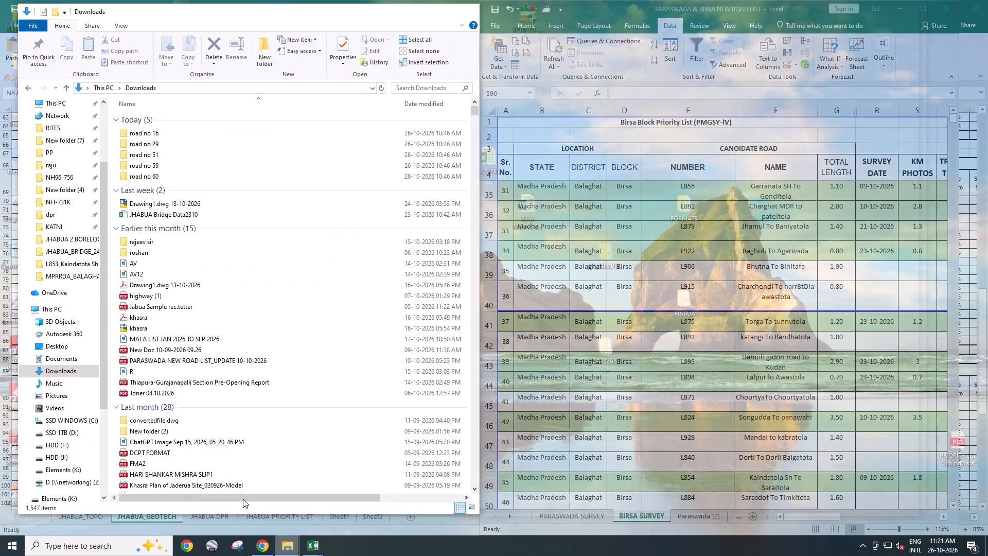
left_click(575, 322)
left_click(491, 166)
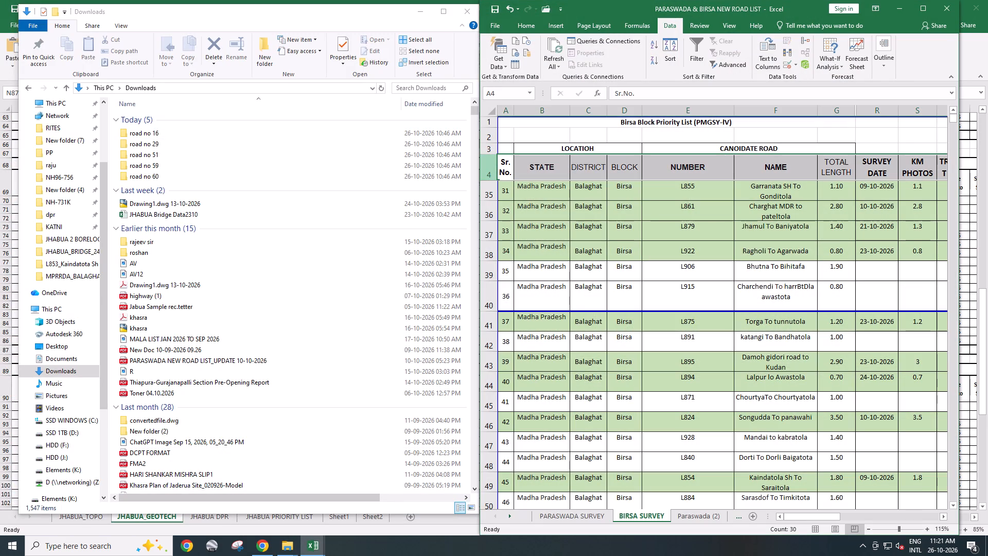
key("a")
key("t")
left_click(648, 244)
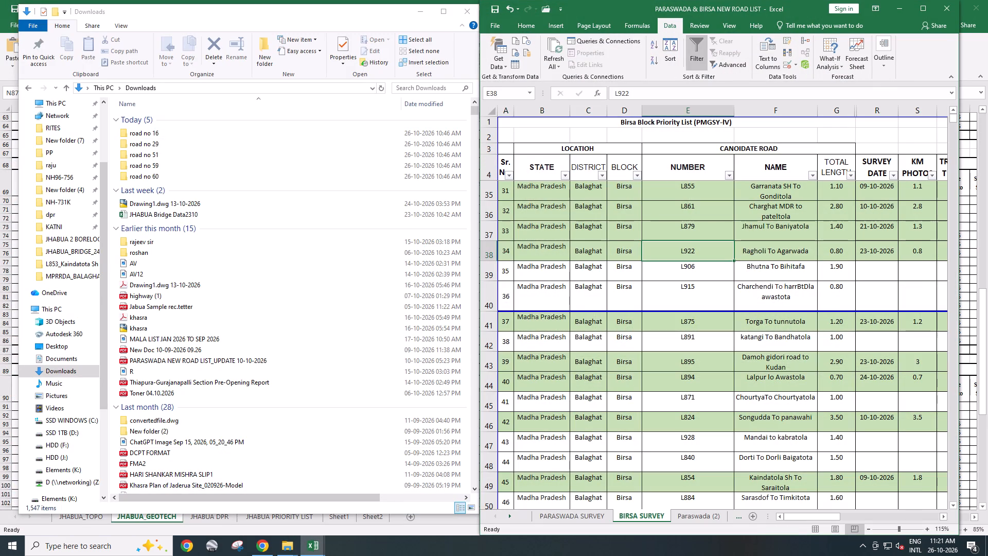
Filter the Sr.No. column, clearing all values and picking only 16, 29, 51 and 59.
left_click(511, 178)
left_click(427, 274)
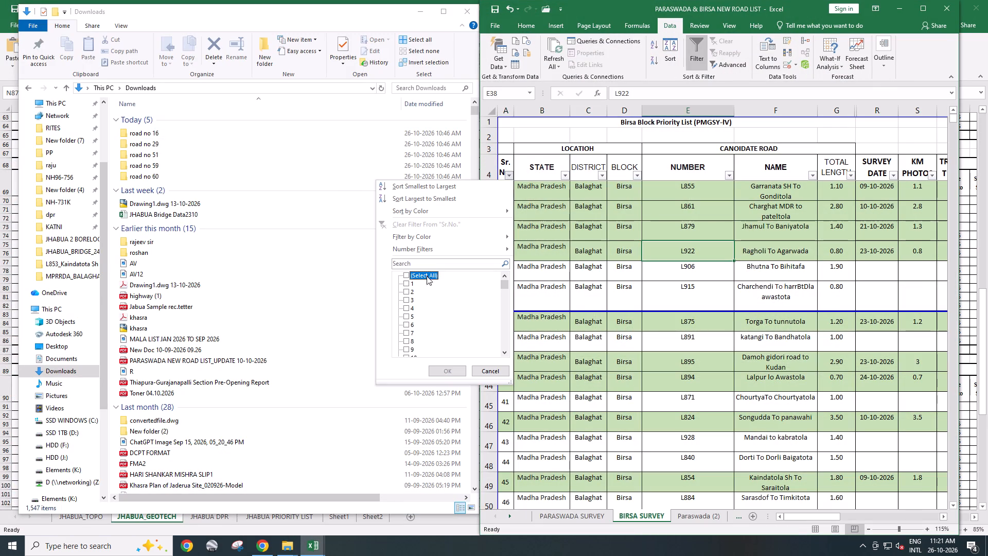
scroll(429, 331, "down", 4)
left_click(409, 310)
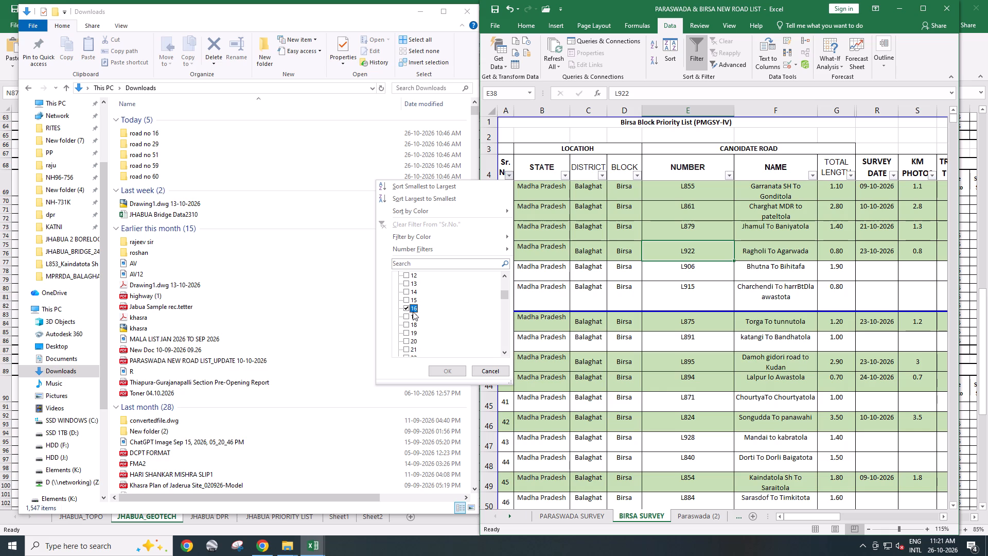
scroll(419, 322, "down", 3)
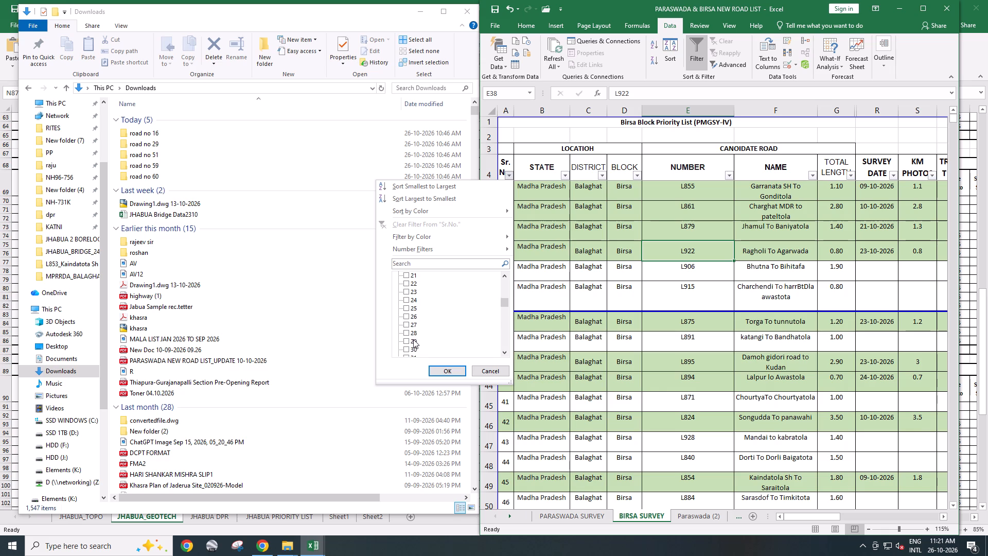
left_click(413, 339)
scroll(416, 338, "down", 6)
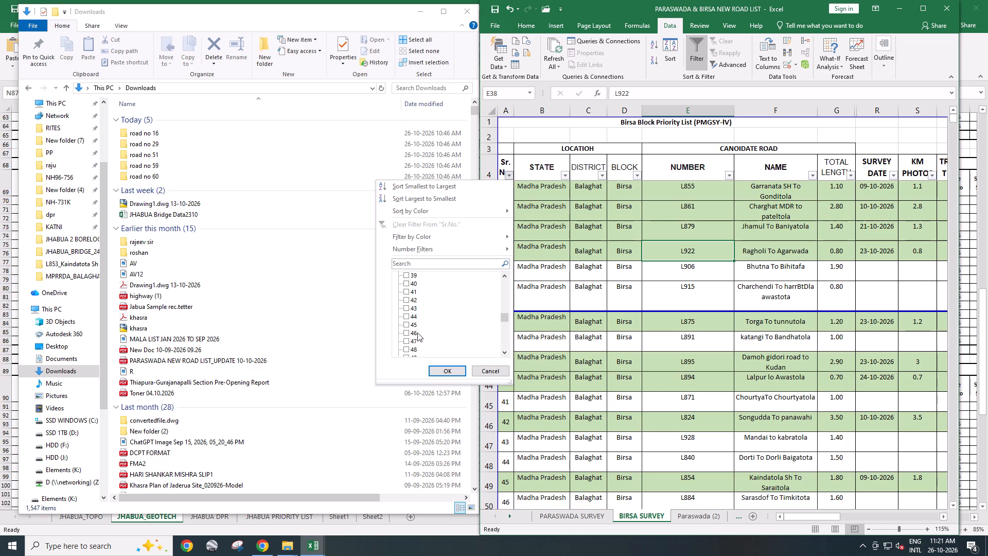
scroll(417, 333, "down", 5)
scroll(416, 299, "up", 1)
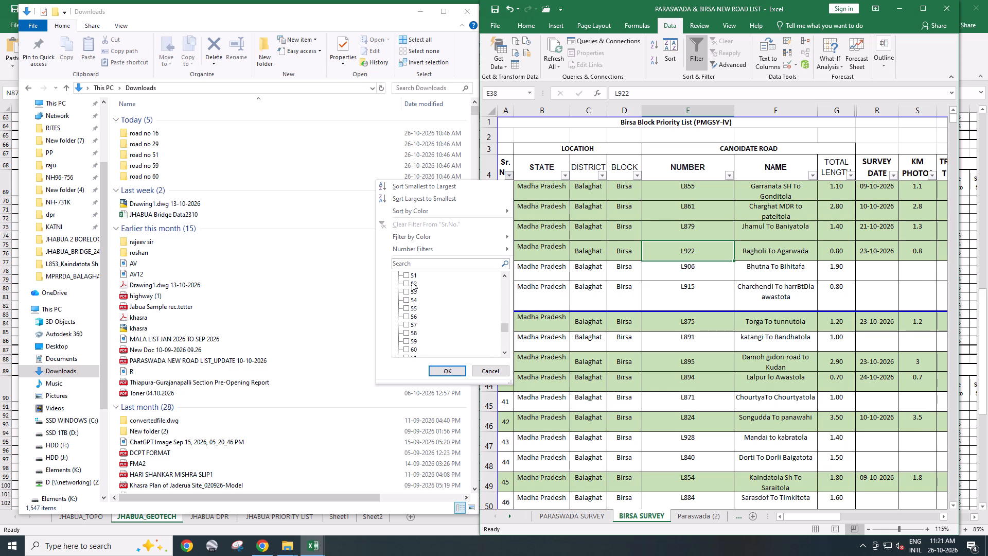
left_click(411, 279)
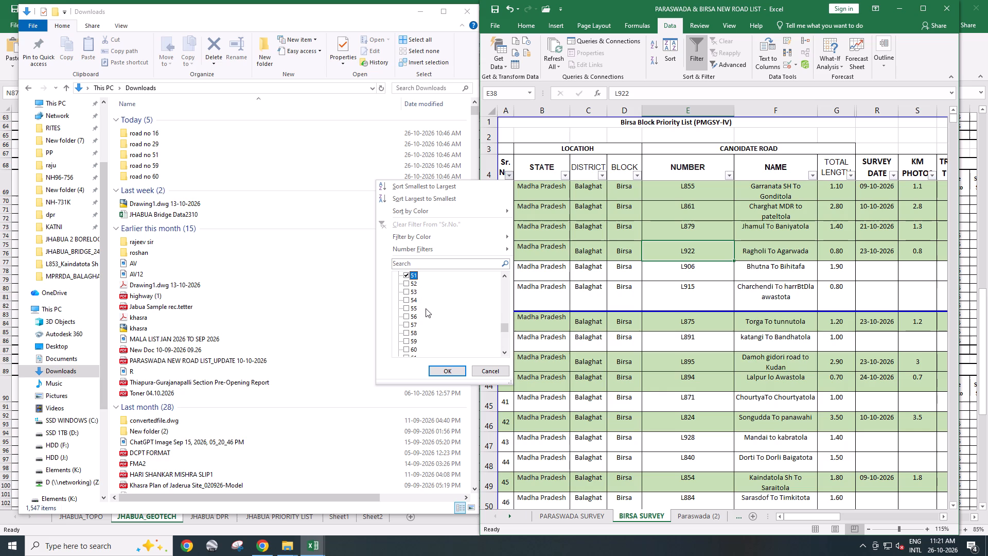
scroll(426, 308, "down", 1)
left_click(416, 317)
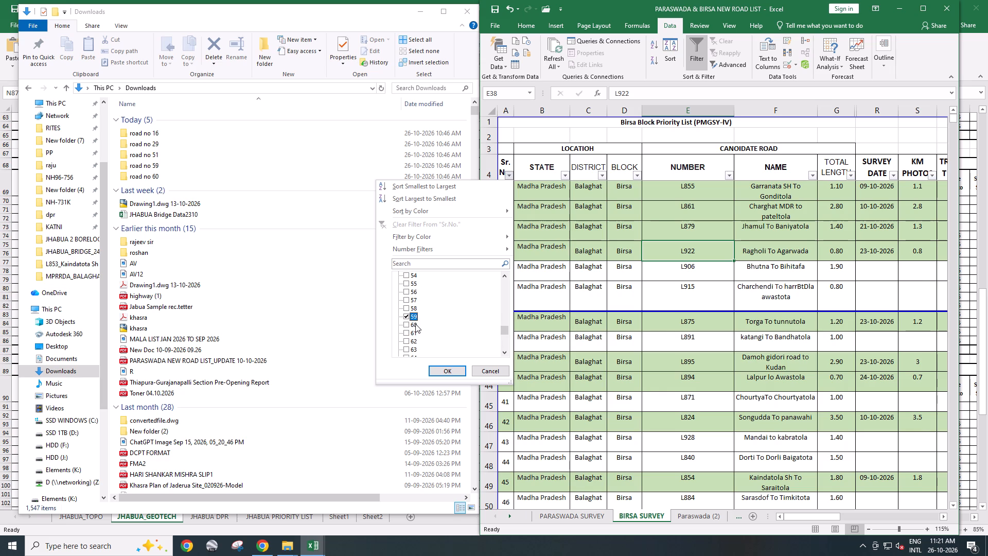
Add 60 to the picked Sr.No. values and apply the filter.
left_click(415, 324)
left_click(438, 371)
Fill the entire filtered rows for Sr.No. 16, 29, 51, 59 and 60 with the light green theme colour.
scroll(733, 301, "down", 1)
scroll(733, 301, "up", 5)
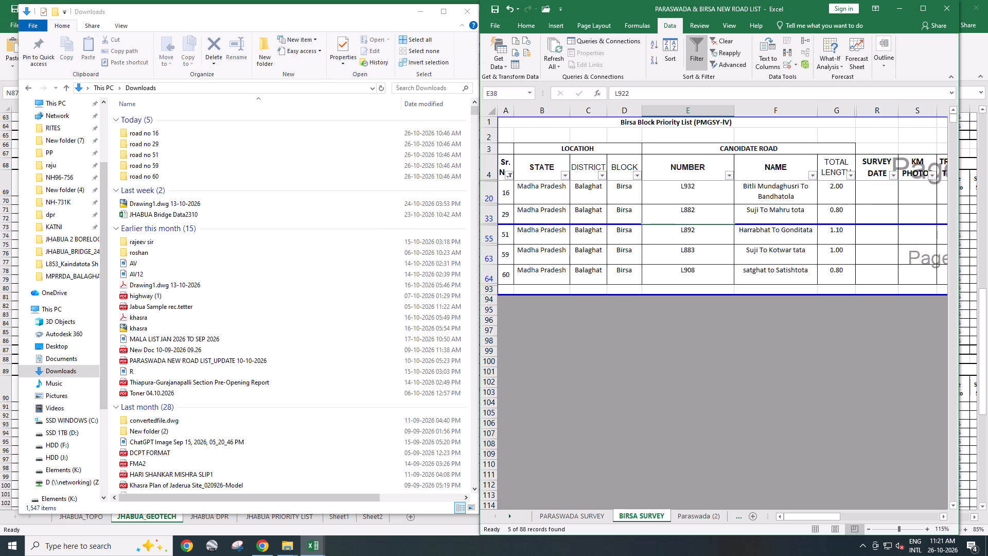
scroll(733, 301, "up", 7)
left_click(490, 193, "ctrl")
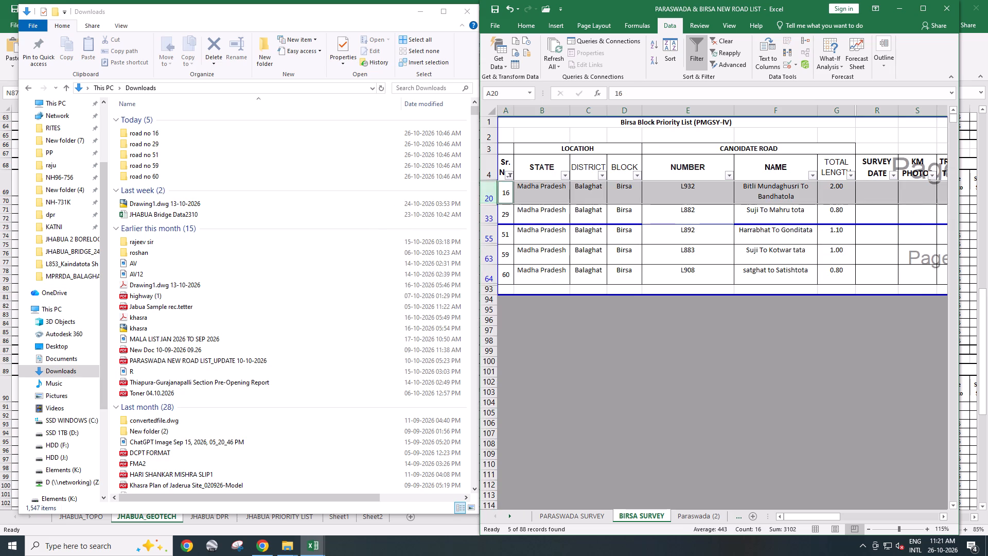
left_click(494, 211, "ctrl")
left_click(491, 236, "ctrl")
left_click(489, 255, "ctrl")
left_click(491, 274, "ctrl")
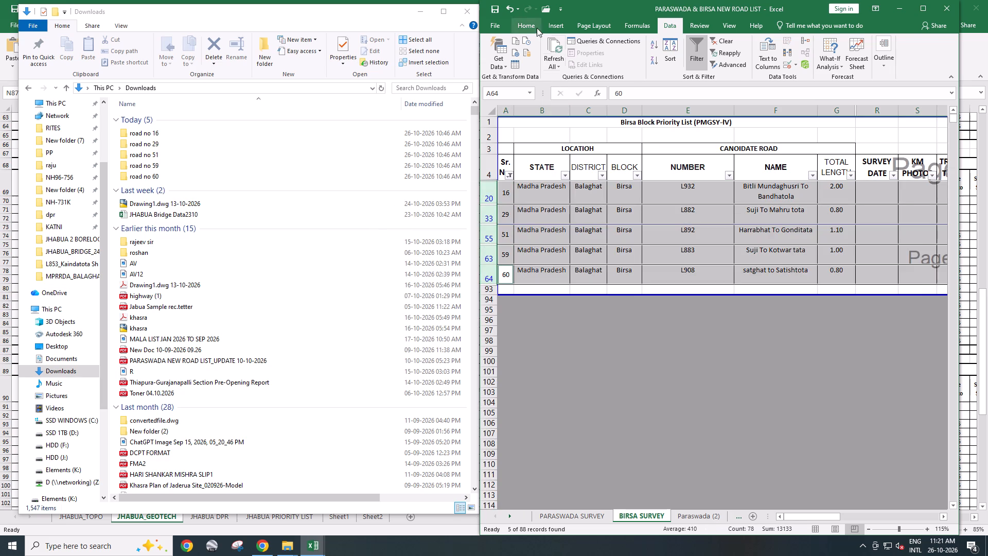
left_click(530, 27)
left_click(608, 64)
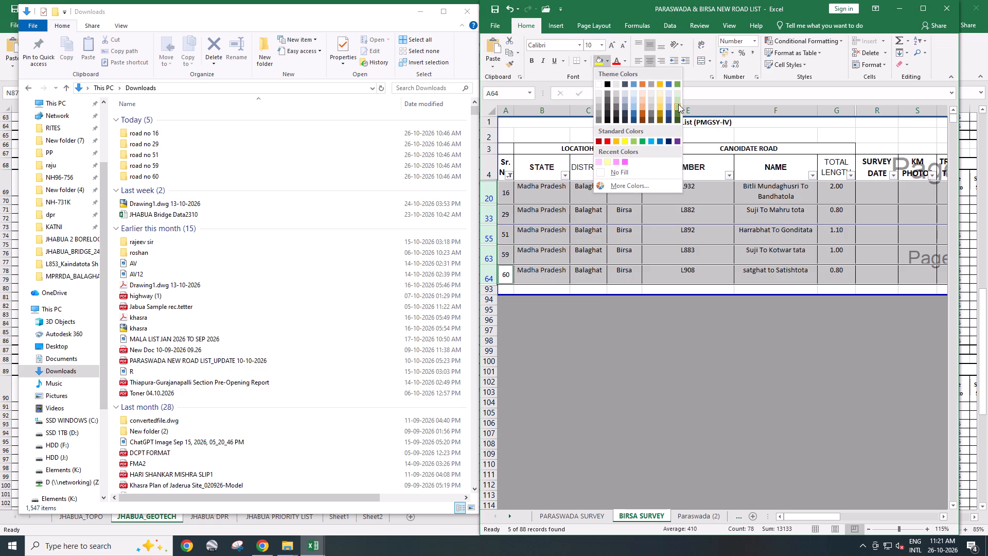
left_click(678, 99)
left_click(721, 227)
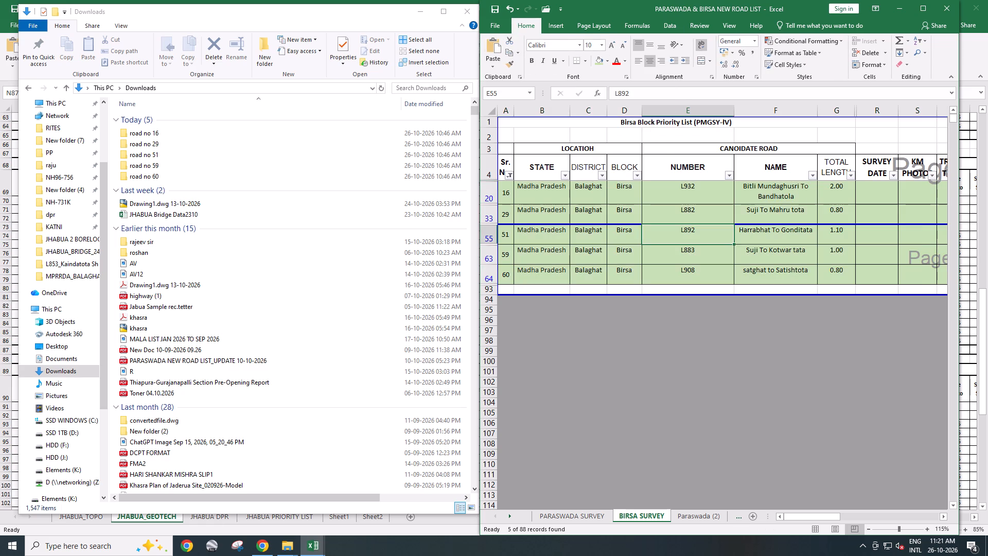
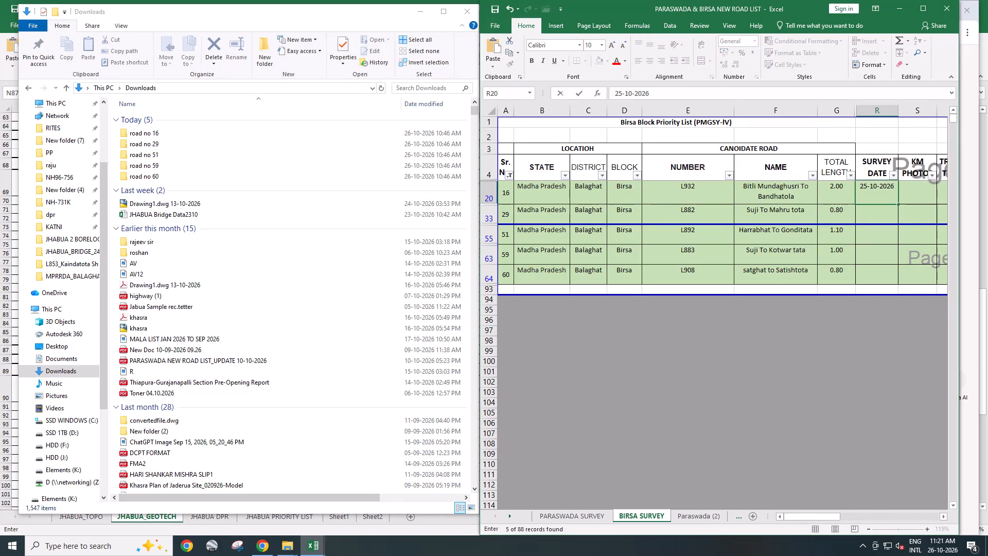
Copy road 16's survey date 25-10-2026 to roads 29, 51, 59 and 60 in the SURVEY DATE column, and save the workbook.
key("Up")
key("ctrl+c")
key("Down")
key("ctrl+v")
key("Down")
key("ctrl+v")
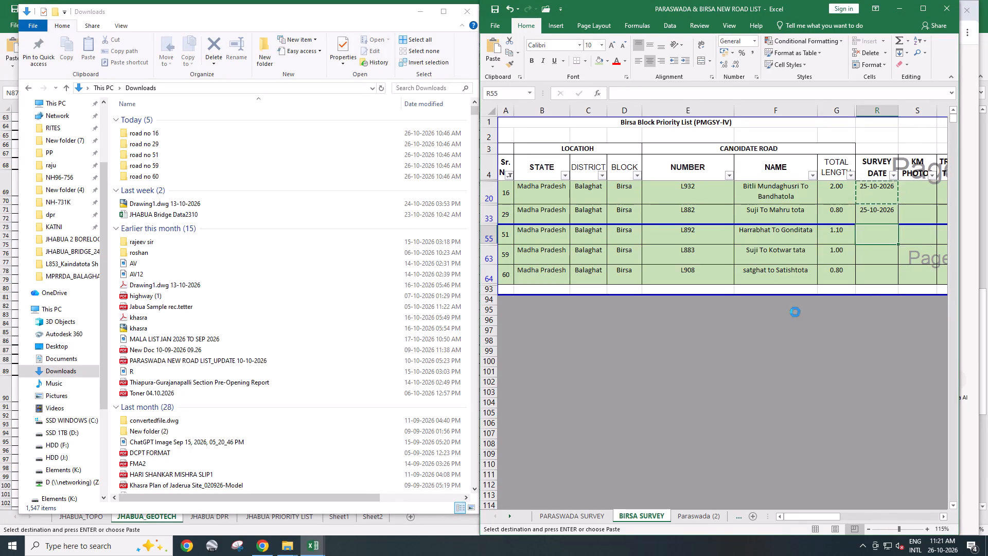
key("Down")
key("ctrl+v")
key("Down")
key("ctrl+v")
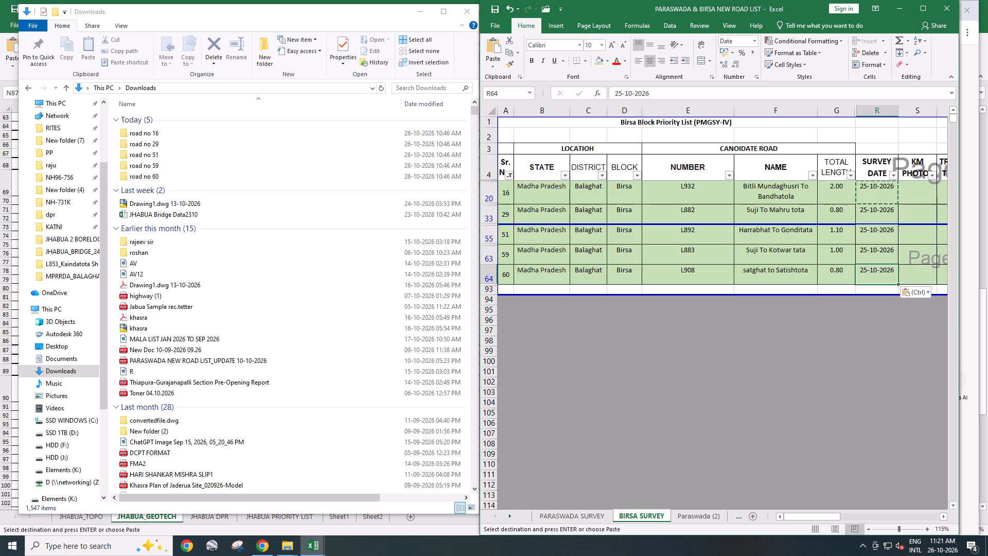
key("ctrl+s")
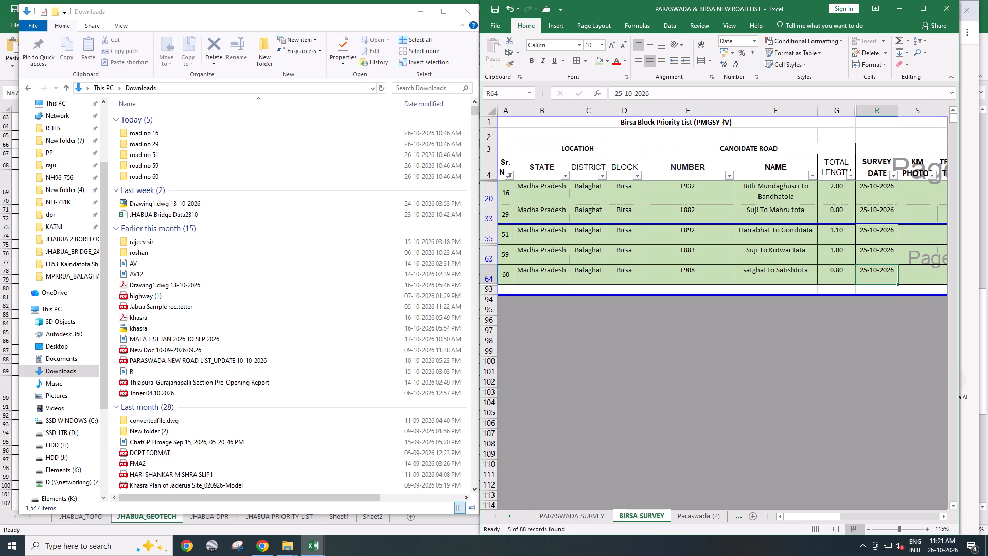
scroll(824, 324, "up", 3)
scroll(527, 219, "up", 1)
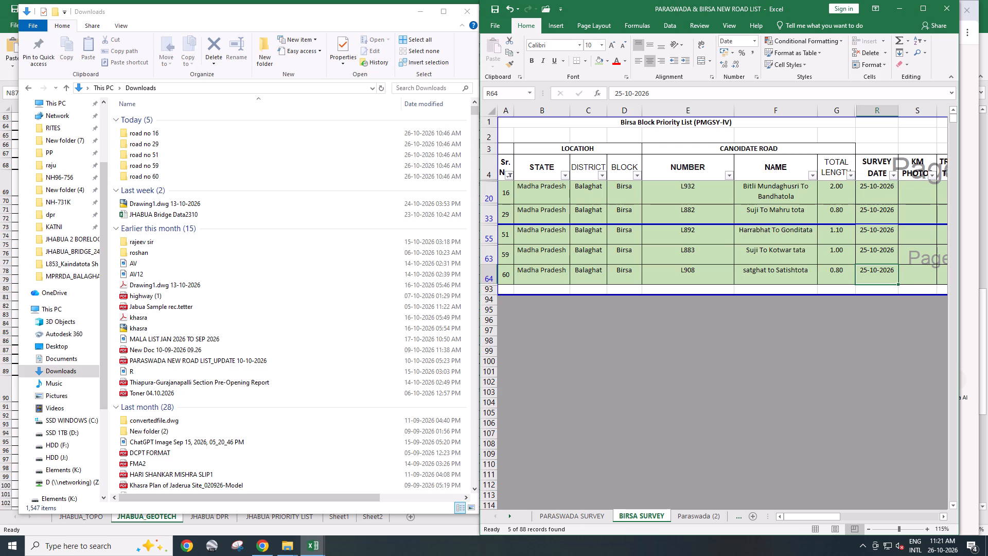
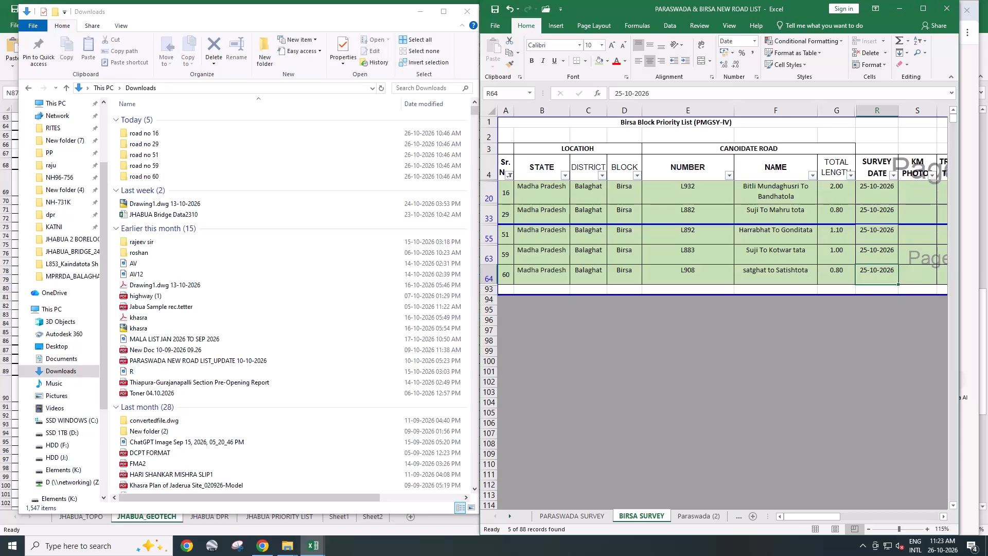
Rename the road no 16 folder in Downloads as L932, copying the road number from the Birsa survey list.
scroll(700, 330, "up", 4)
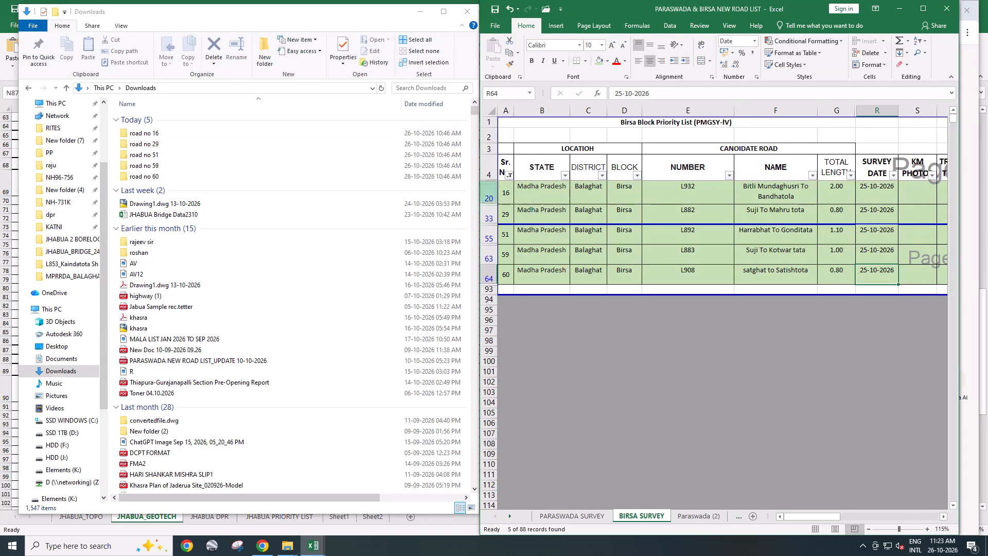
left_click(678, 194)
left_click_drag(639, 94, 598, 89)
key("ctrl+c")
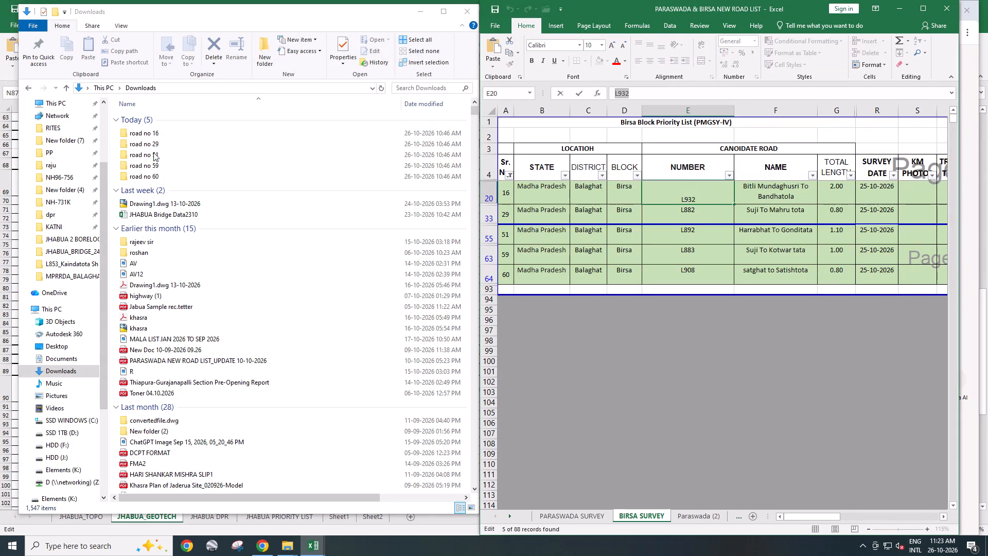
left_click(160, 132)
key("F2")
key("ctrl+v")
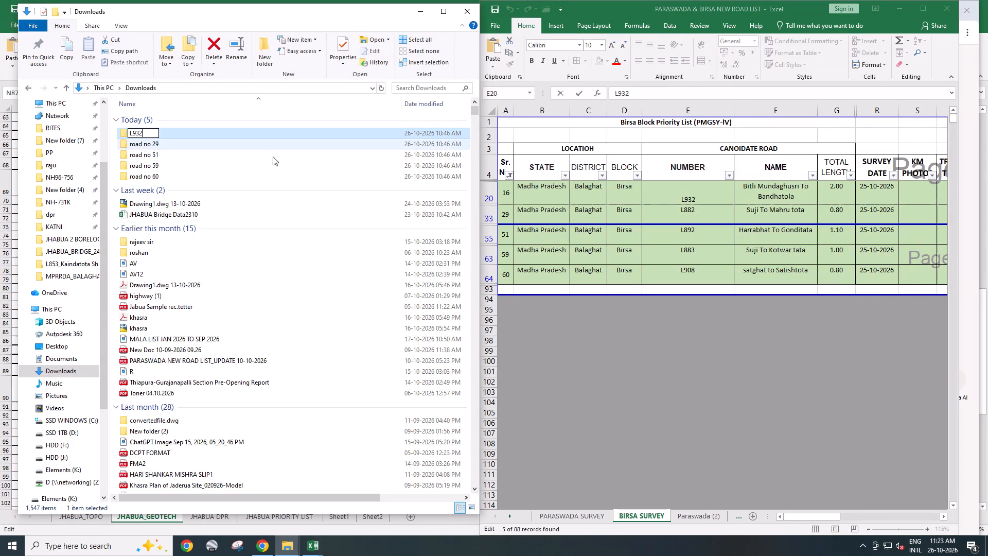
Append an underscore and the copied road name to the L932 folder's name, making it L932_Bitli Mundaghusri To.
left_click(763, 193)
left_click(755, 188)
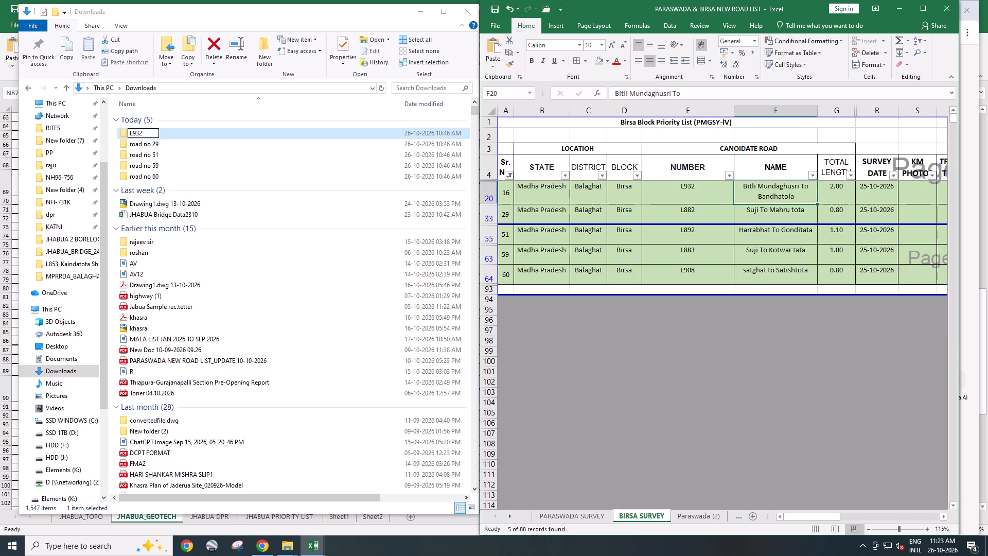
left_click_drag(698, 90, 648, 85)
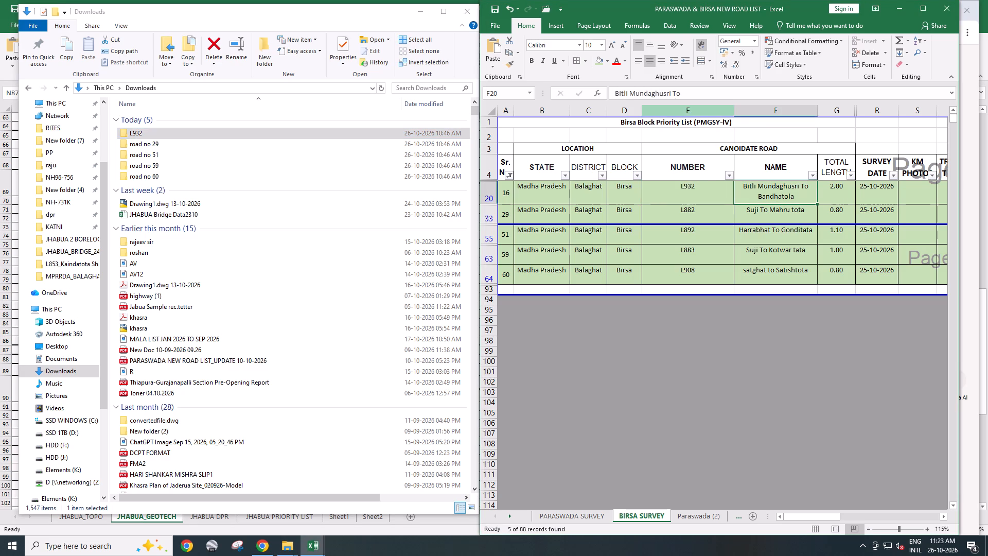
double_click(759, 189)
left_click_drag(739, 185, 805, 200)
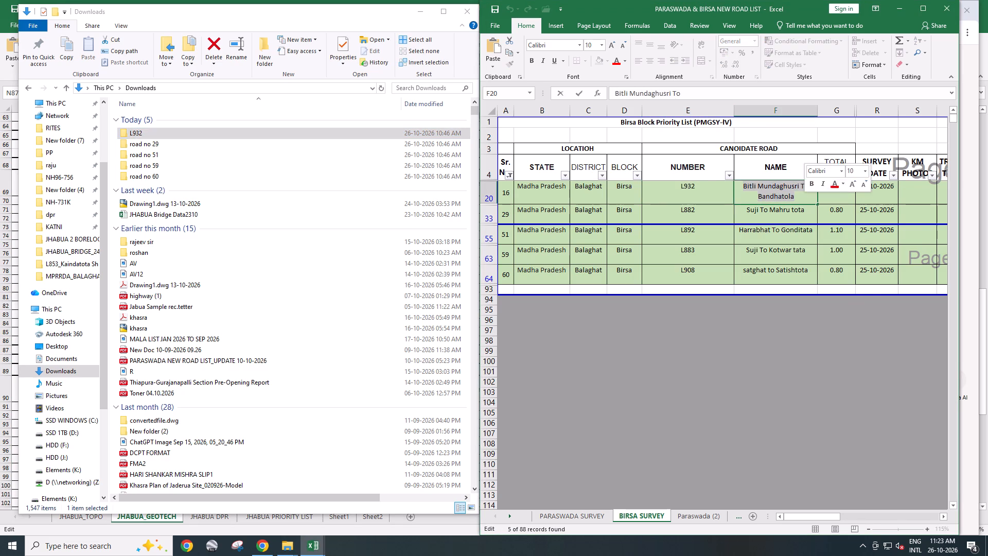
key("ctrl+c")
left_click(148, 131)
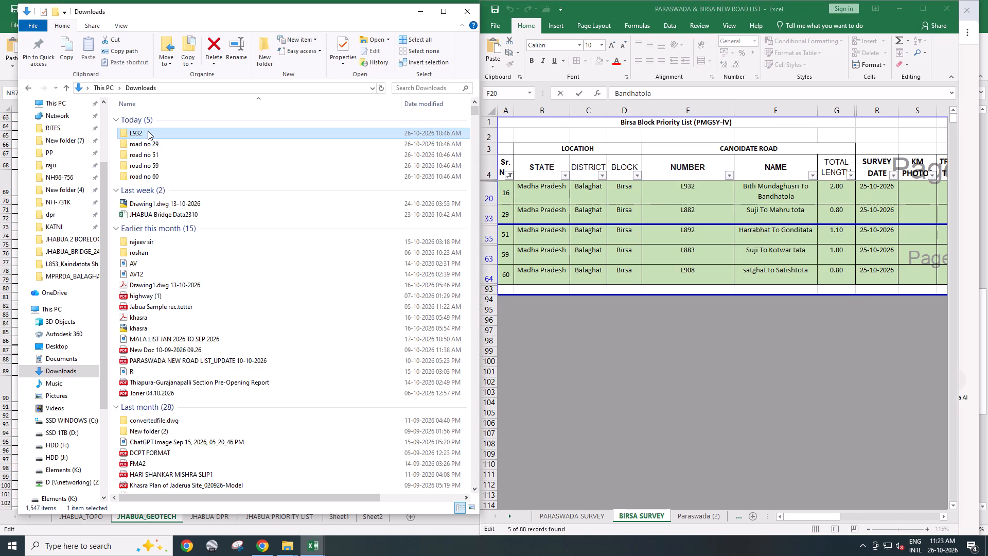
key("F2")
left_click(148, 133)
key("shift+underscore")
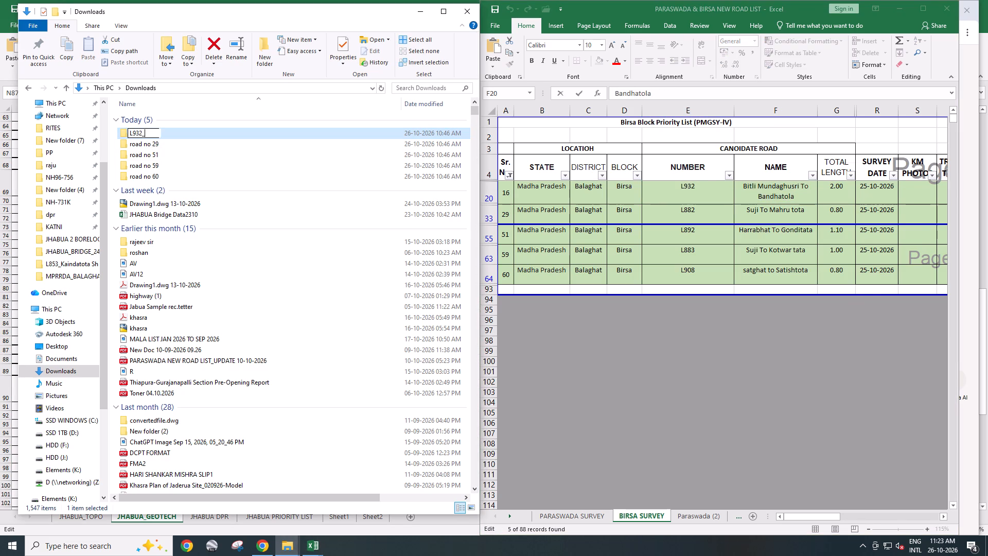
key("ctrl+v")
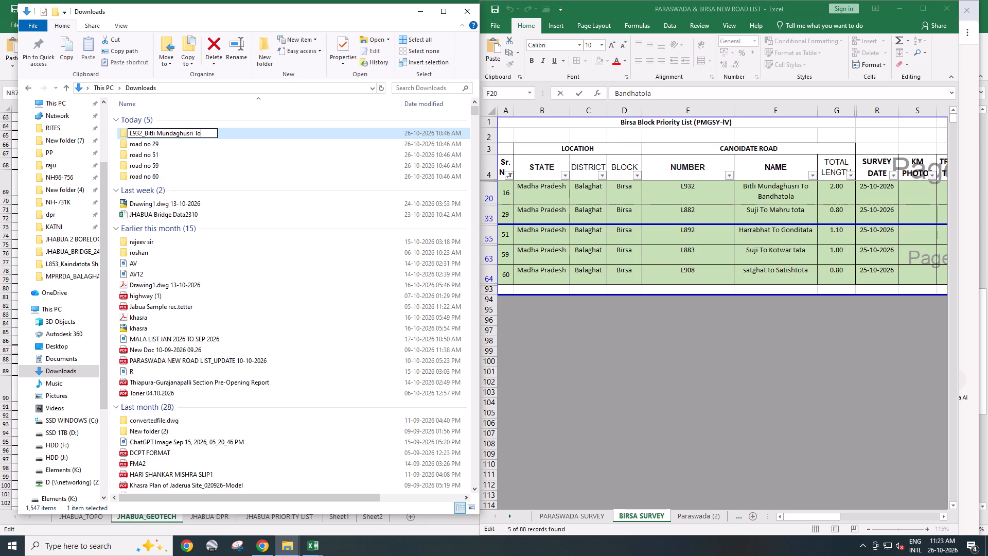
Join the two-line road name of serial 16 in the Birsa survey list into one line, Bitli Mundaghusri To Bandhatola.
left_click(806, 200)
left_click_drag(745, 193, 750, 195)
left_click_drag(754, 195, 807, 200)
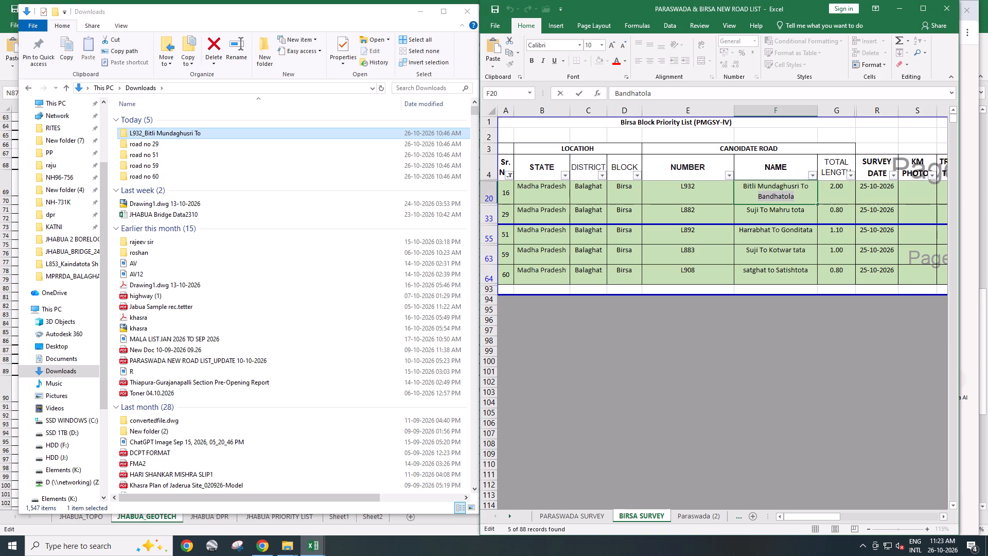
key("ctrl+x")
left_click(802, 185)
left_click(810, 186)
key("space")
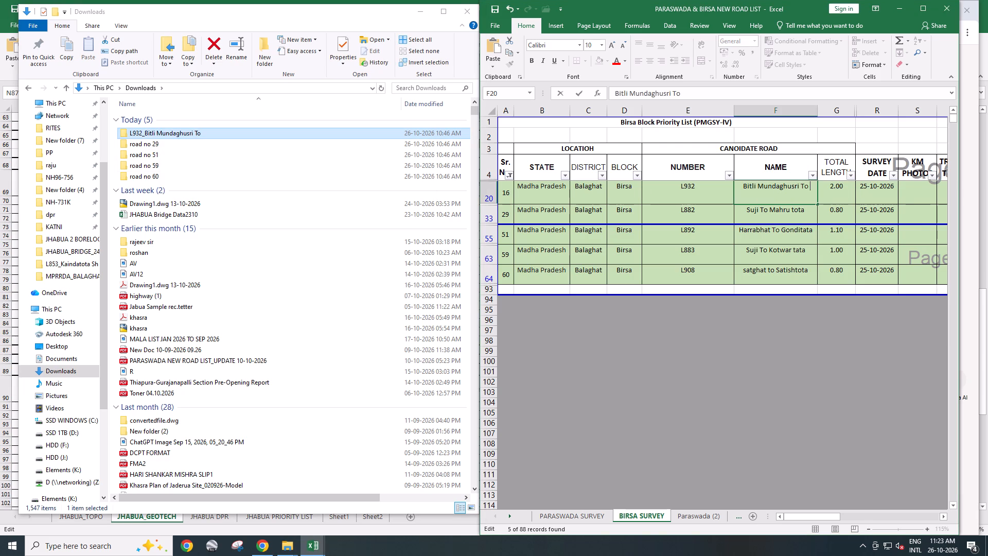
key("ctrl+v")
left_click(767, 293)
left_click(798, 196)
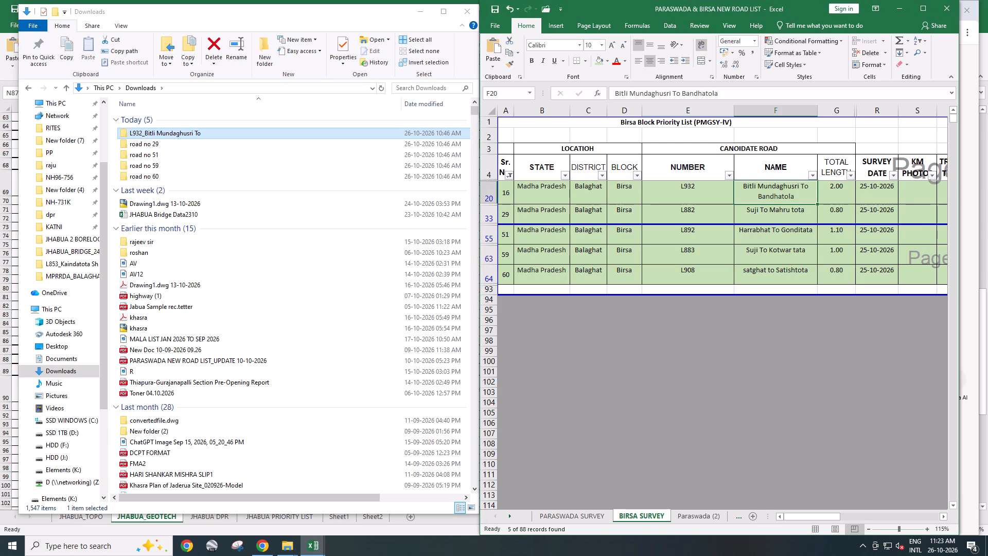
Copy Bandhatola from the road name and complete the folder's name as L932_Bitli Mundaghusri To Bandhatola.
left_click_drag(682, 93, 760, 94)
key("ctrl+c")
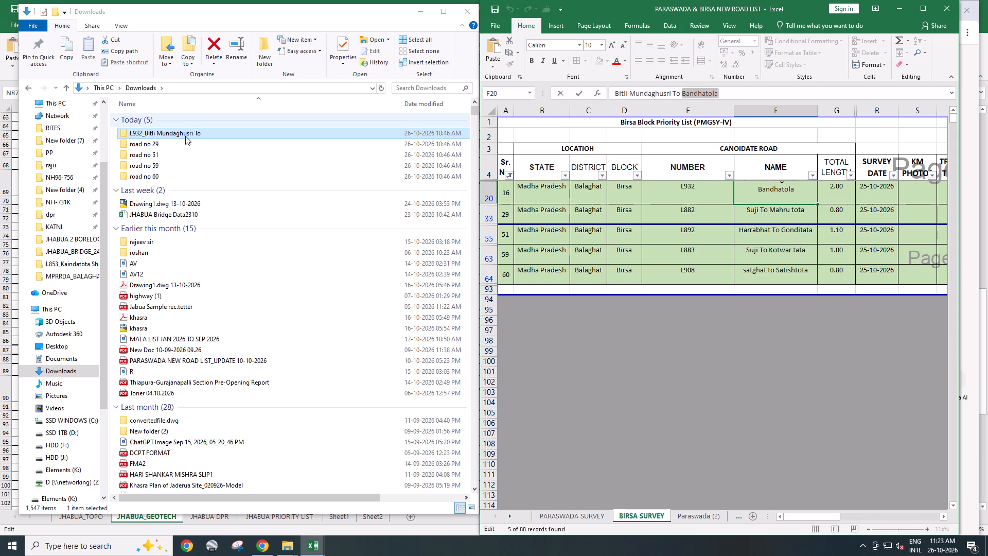
left_click(187, 136)
key("F2")
left_click(209, 135)
key("space")
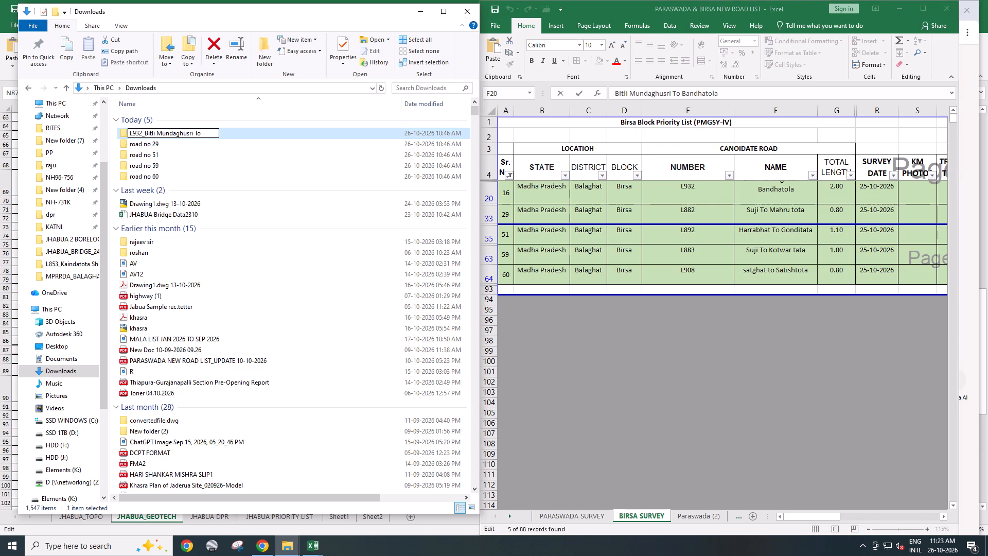
key("ctrl+v")
left_click(216, 161)
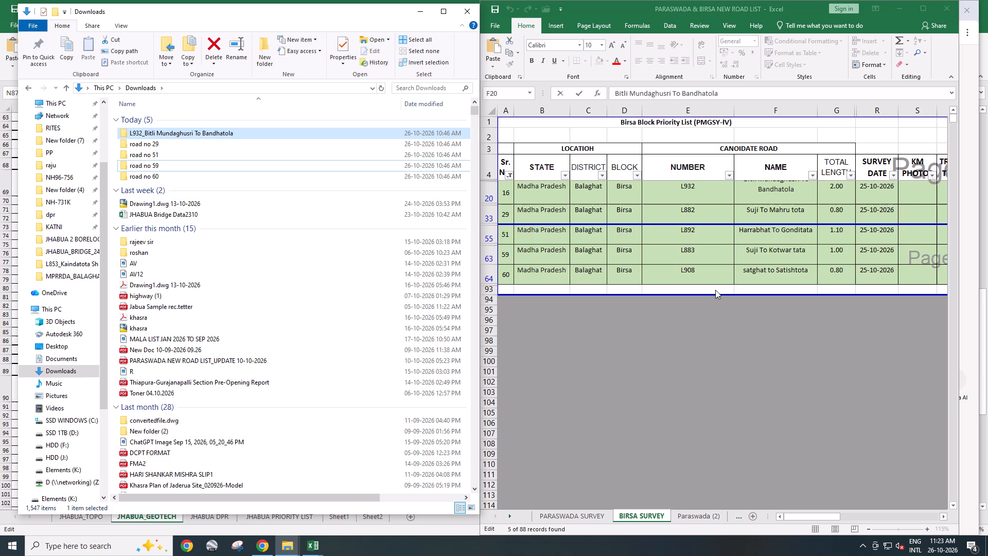
Rename the road no 29 folder as L882, copying the road number from serial 29 in the survey list.
left_click(709, 216)
left_click(709, 216)
left_click(673, 217)
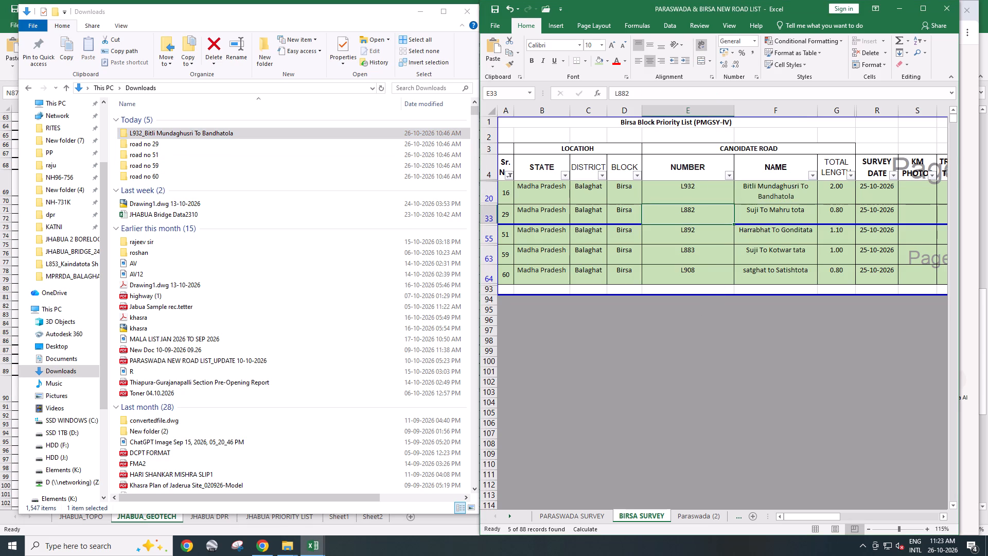
left_click_drag(633, 97, 588, 97)
key("ctrl+c")
left_click(146, 146)
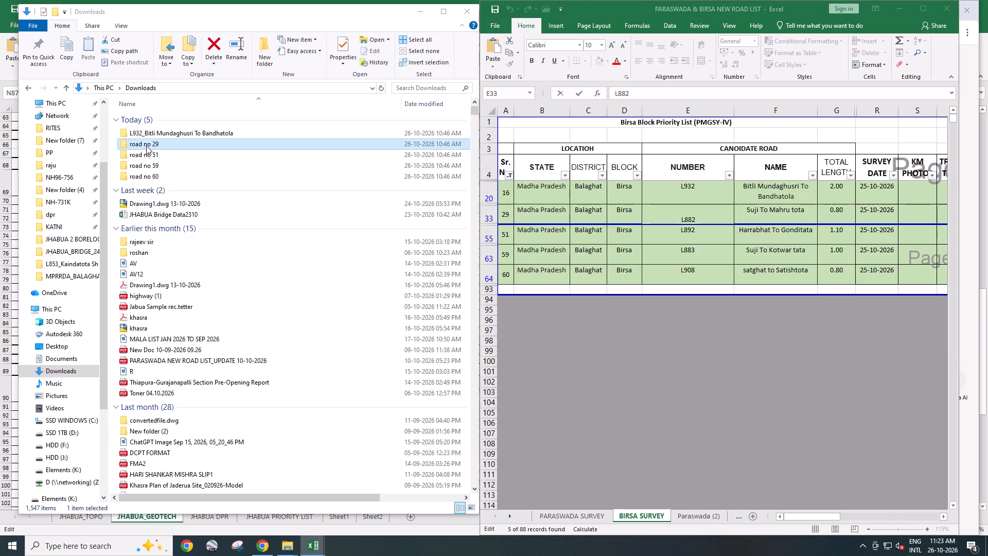
key("F2")
key("ctrl+v")
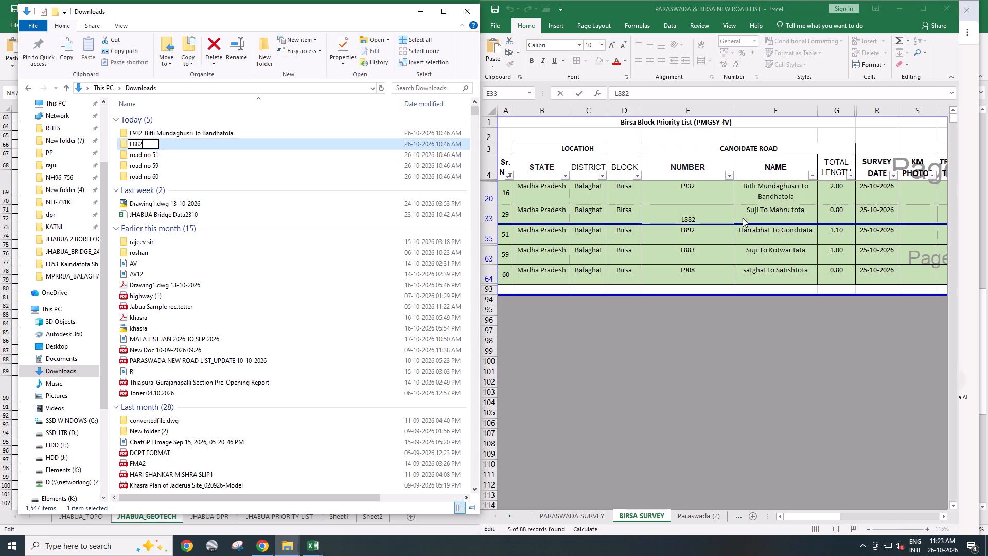
Append the road name copied from serial 29 to the L882 folder's name, making it L882_Suji To Mahru tota.
left_click(743, 218)
left_click(786, 214)
left_click_drag(680, 93, 594, 87)
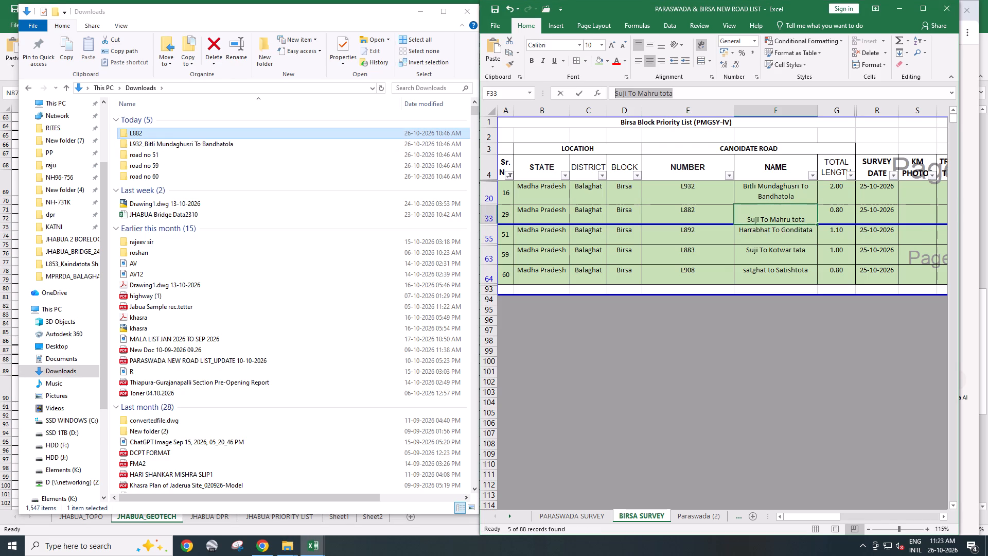
left_click_drag(594, 87, 592, 87)
key("ctrl+c")
left_click(150, 137)
key("F2")
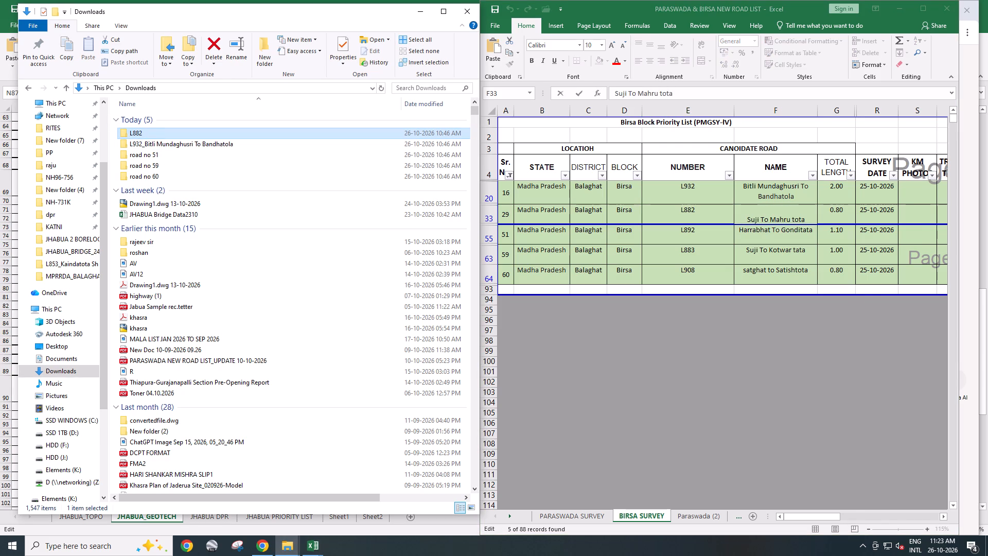
left_click(151, 137)
key("shift+underscore")
key("ctrl+v")
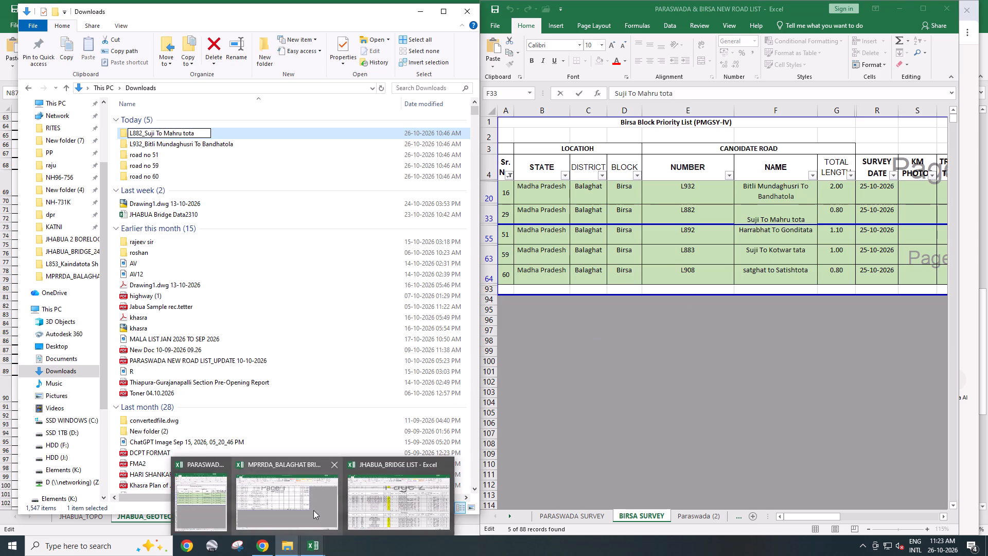
Switch to the MPRRDA_BALAGHAT BRIDGE workbook and review its list of proposed bridges and survey remarks.
left_click(313, 510)
scroll(490, 357, "up", 10)
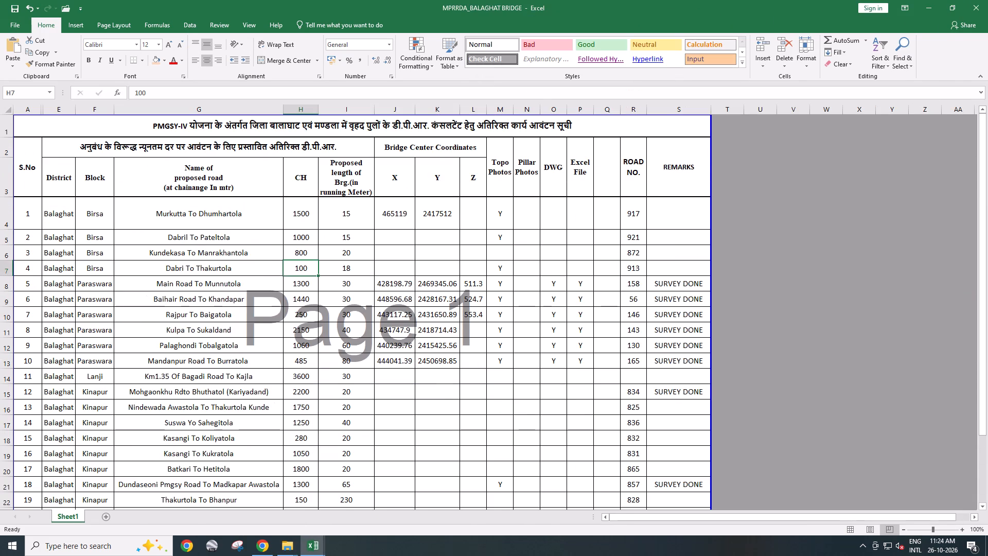
scroll(484, 274, "down", 1)
scroll(484, 274, "up", 1)
scroll(515, 246, "down", 2)
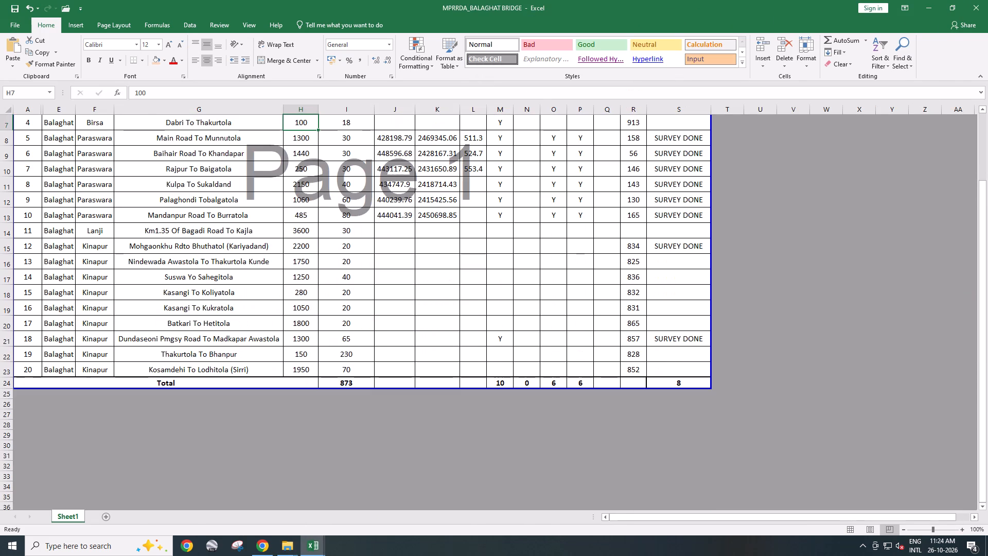
scroll(546, 387, "up", 1)
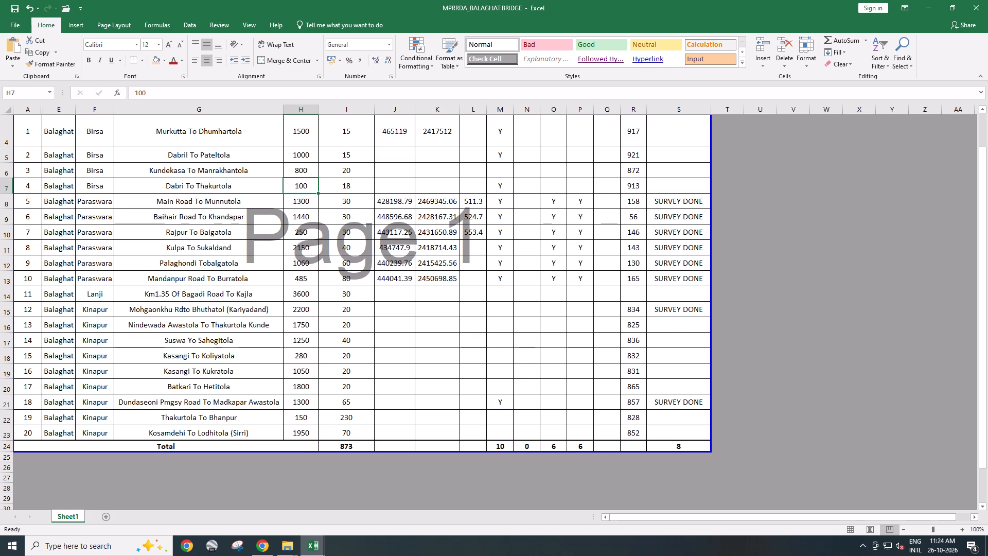
scroll(519, 376, "up", 2)
Save the MPRRDA_BALAGHAT BRIDGE workbook.
key("ctrl+s")
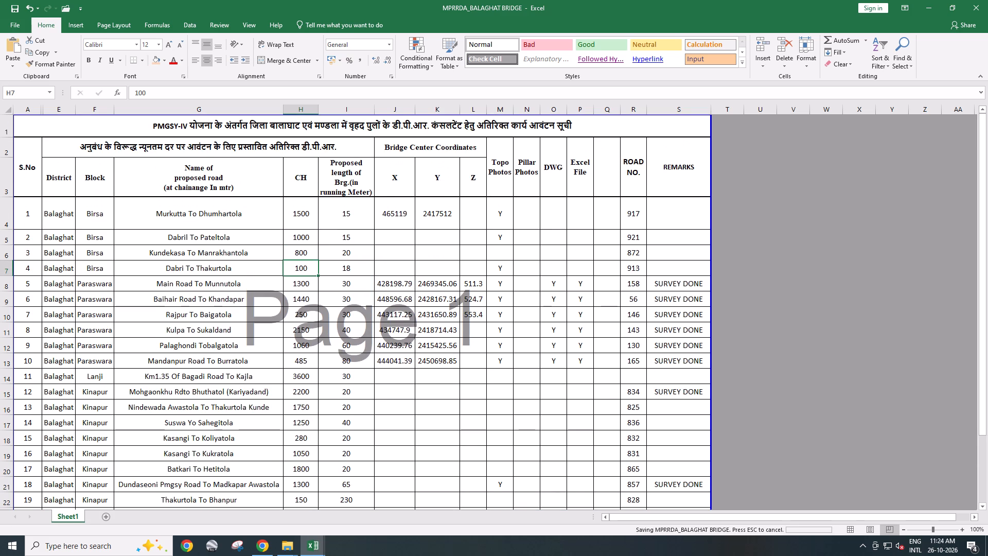
key("ctrl+s")
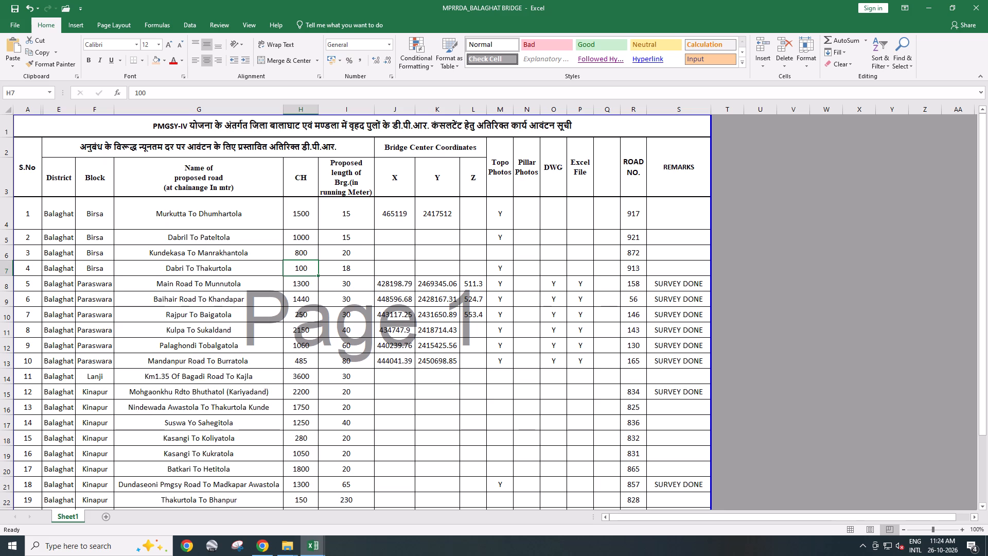
key("ctrl+s")
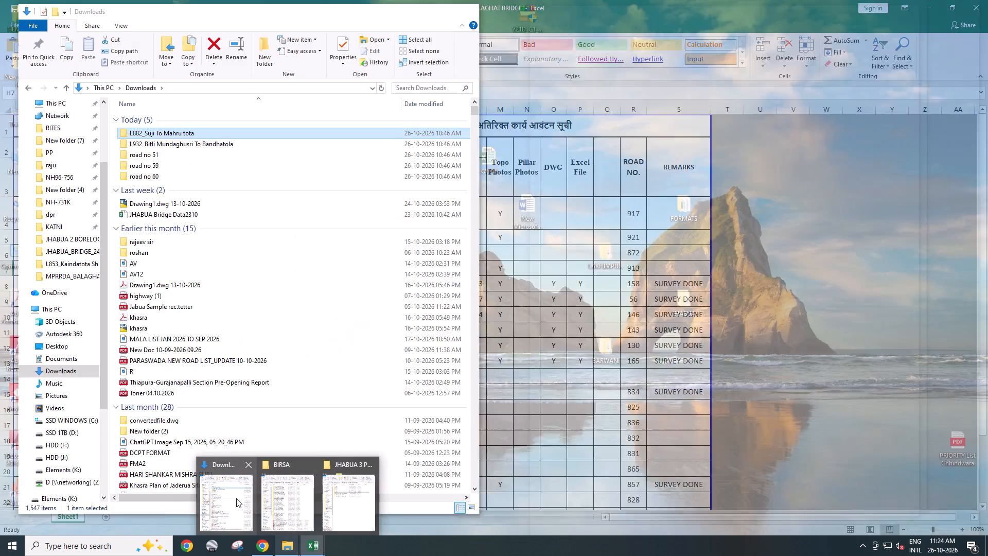
Return to Downloads and the Birsa survey list, and rename the road no 51 folder with its road number, L892.
left_click(236, 498)
left_click(285, 544)
left_click(309, 549)
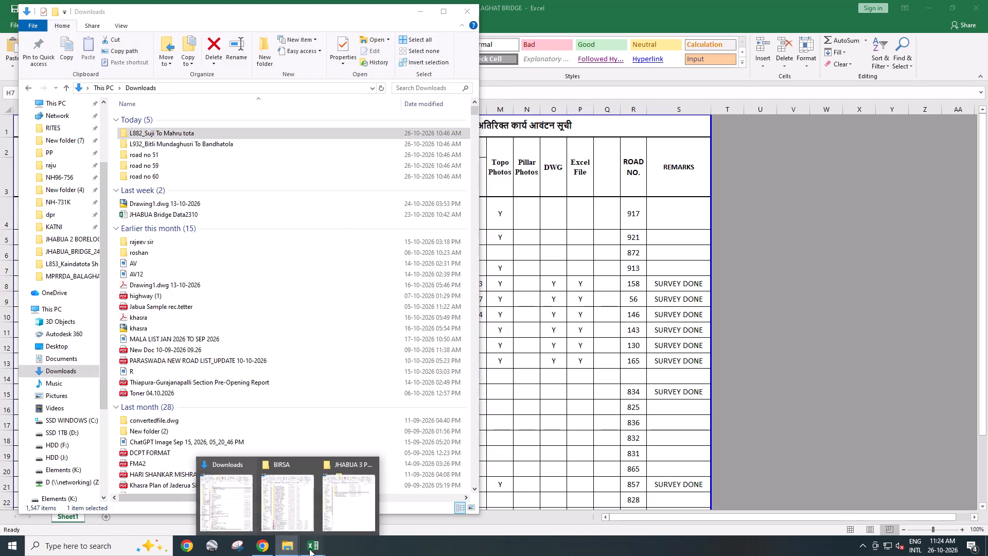
left_click(204, 491)
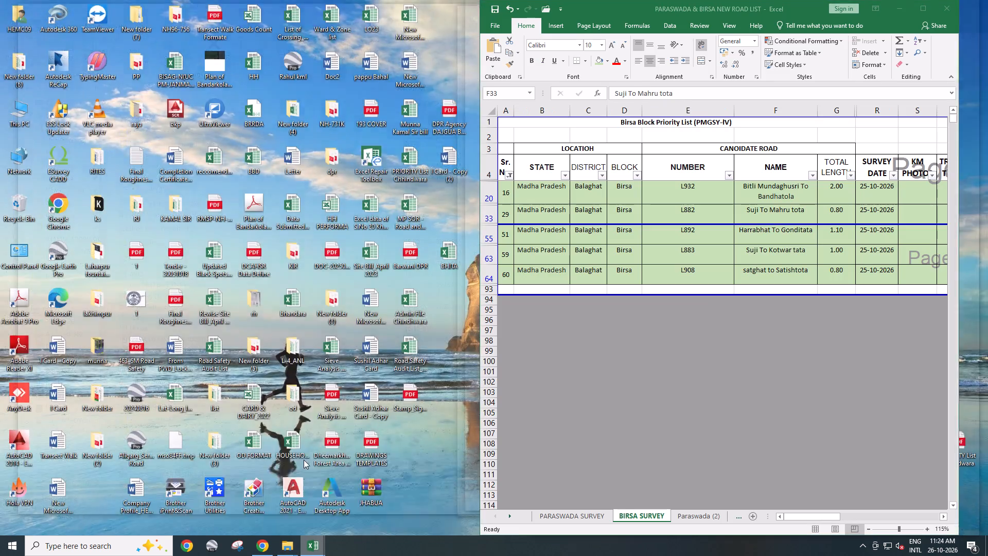
scroll(703, 319, "up", 5)
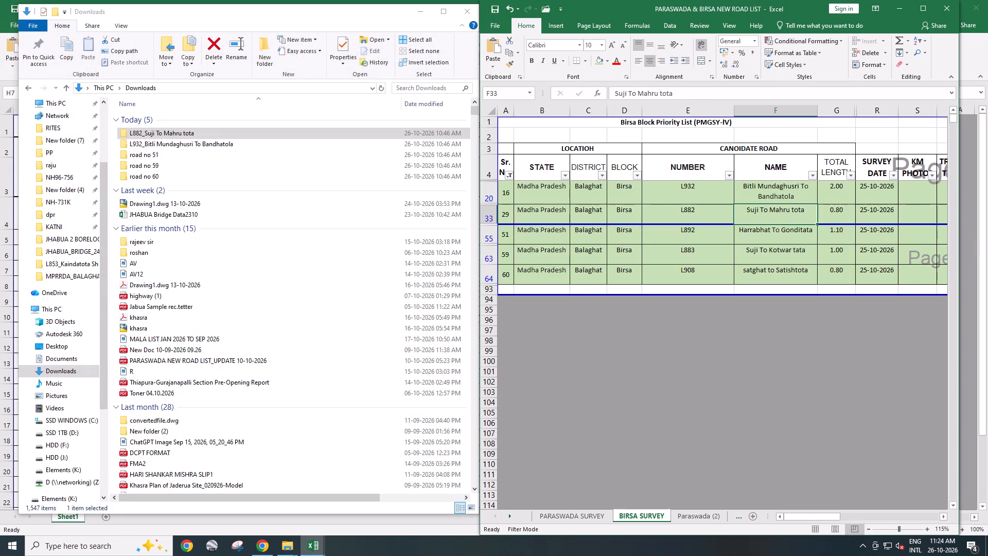
left_click(679, 233)
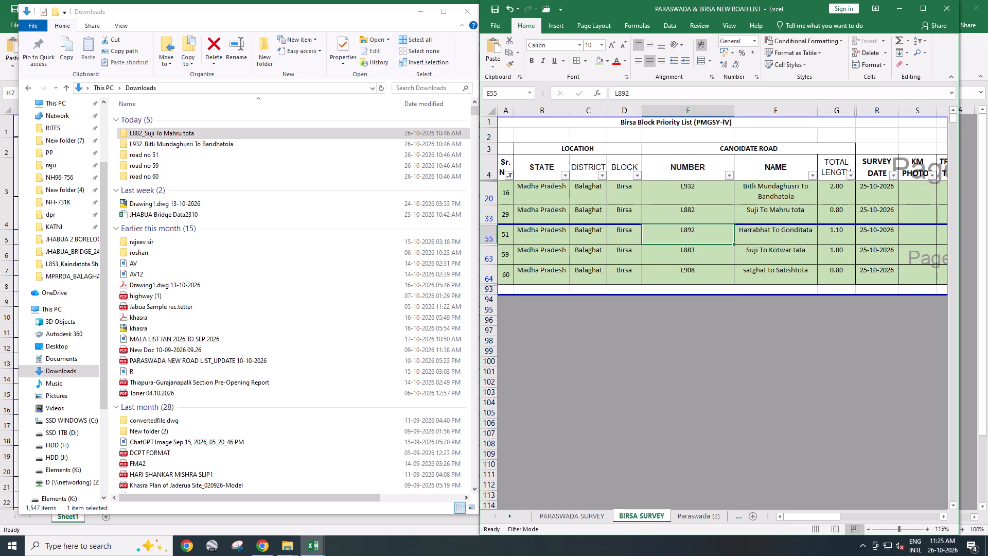
left_click_drag(652, 91, 574, 86)
key("ctrl+c")
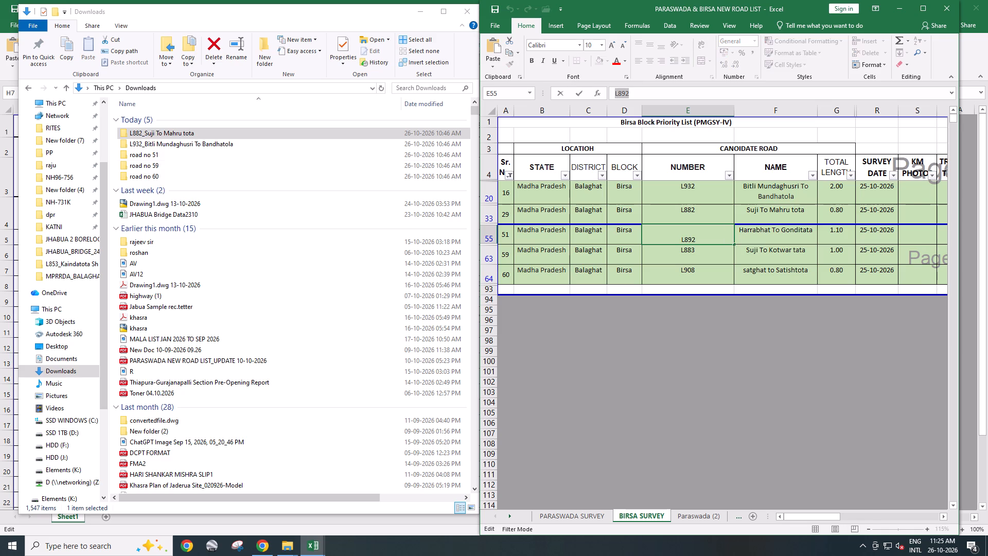
left_click(164, 158)
key("F2")
key("ctrl+v")
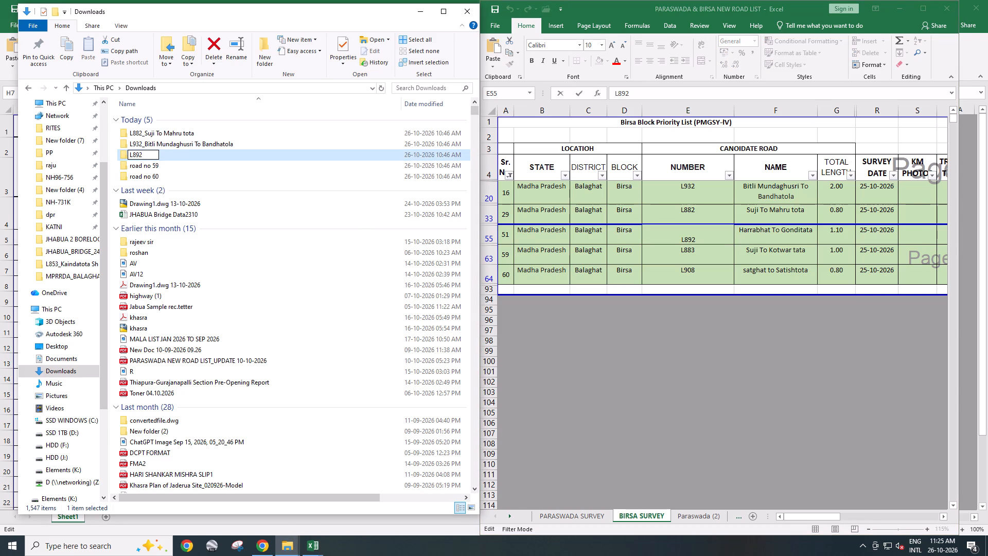
Append the road name copied from serial 51 to the L892 folder's name, making it L892_Harrabhat To Gonditata.
left_click(747, 233)
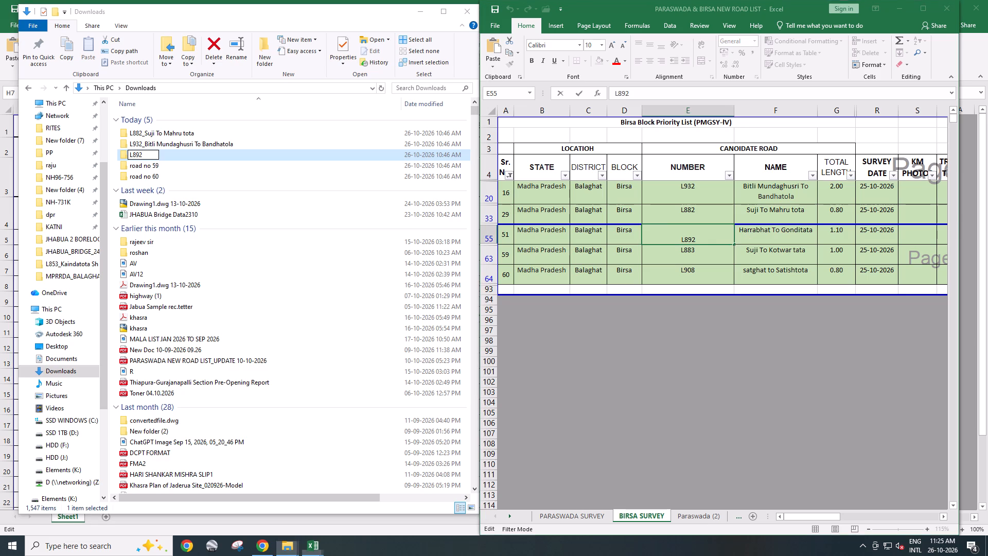
left_click(761, 231)
left_click_drag(711, 96, 585, 89)
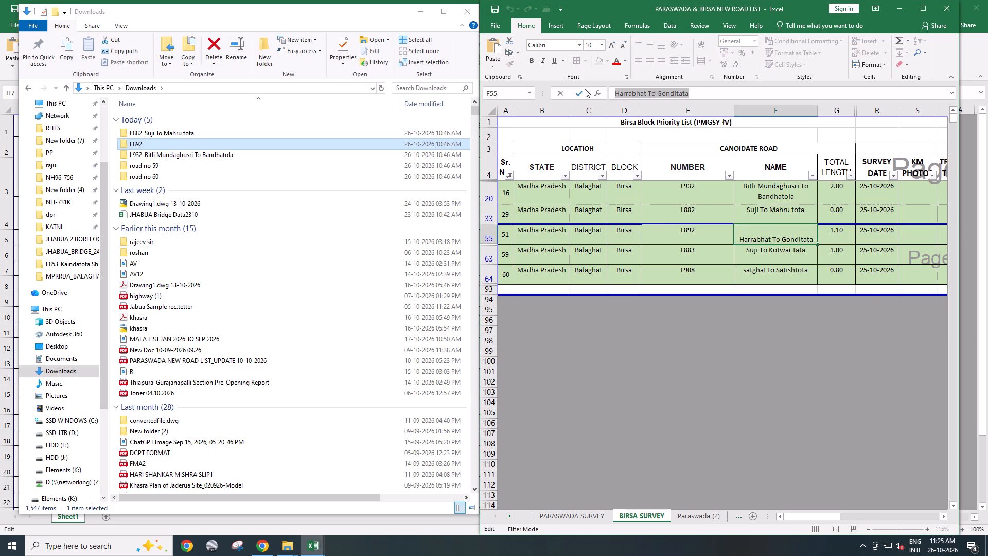
key("ctrl+c")
left_click(154, 146)
key("F2")
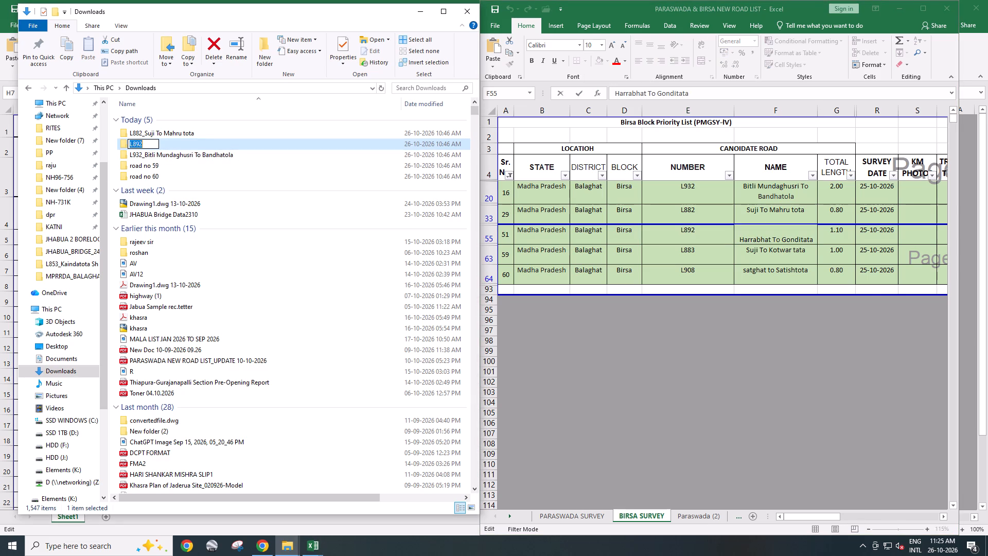
left_click(149, 146)
key("shift+underscore")
key("ctrl+v")
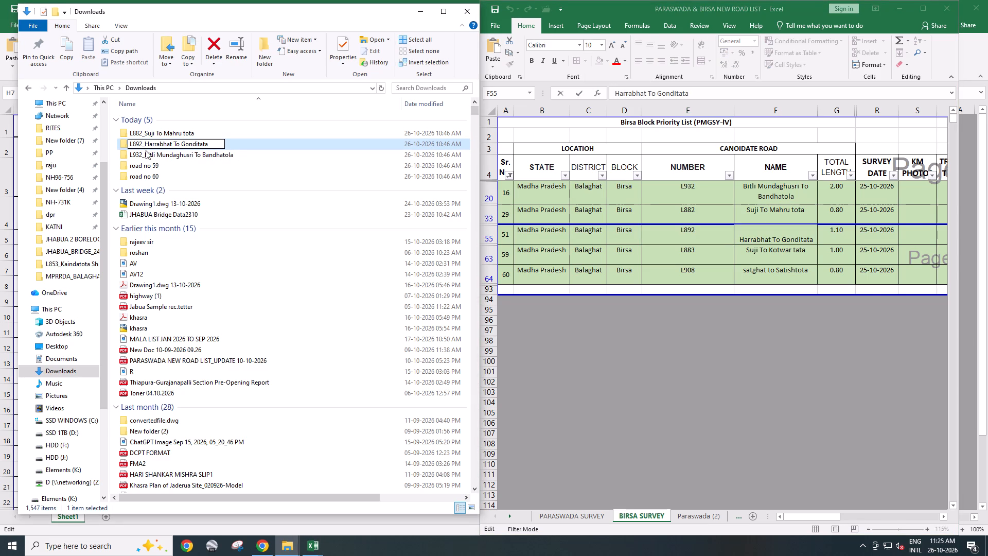
left_click(208, 158)
Rename the road no 59 folder with the road number copied from serial 59, L883.
left_click(706, 258)
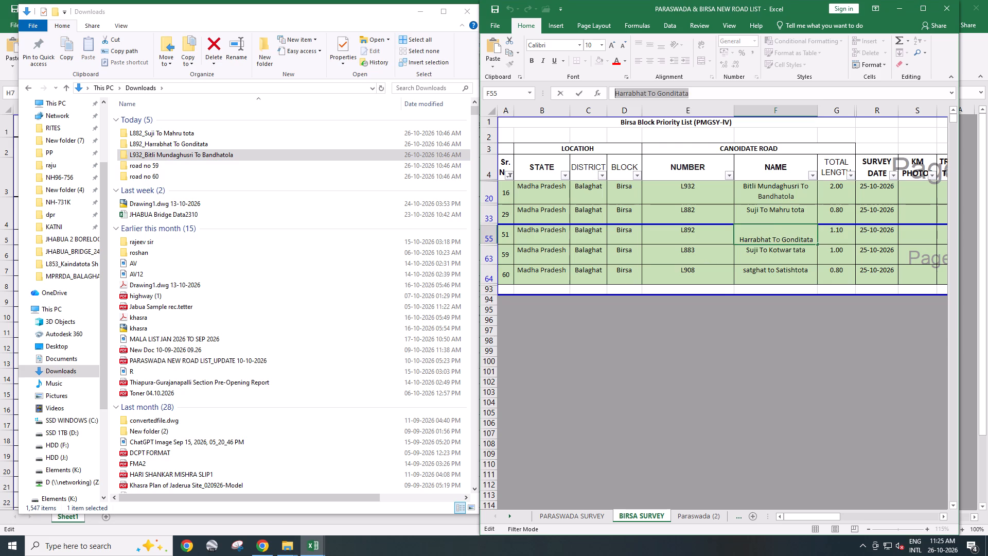
left_click(660, 251)
left_click_drag(631, 97, 563, 96)
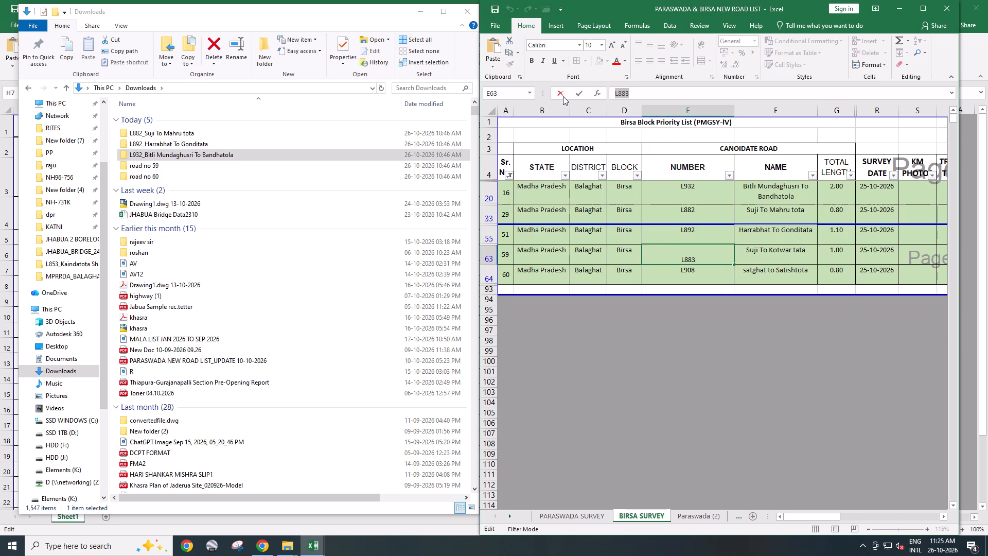
key("ctrl+c")
left_click(143, 164)
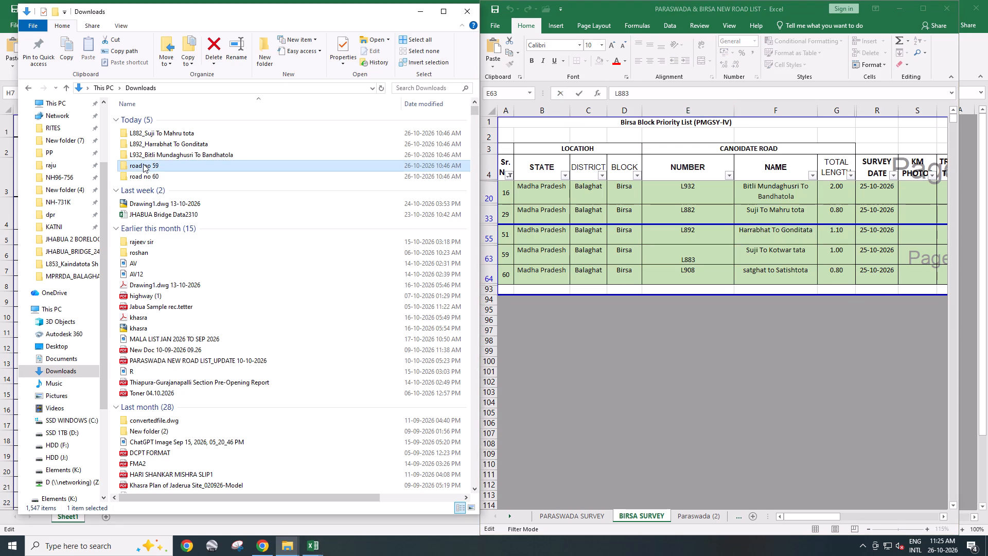
key("F2")
key("ctrl+v")
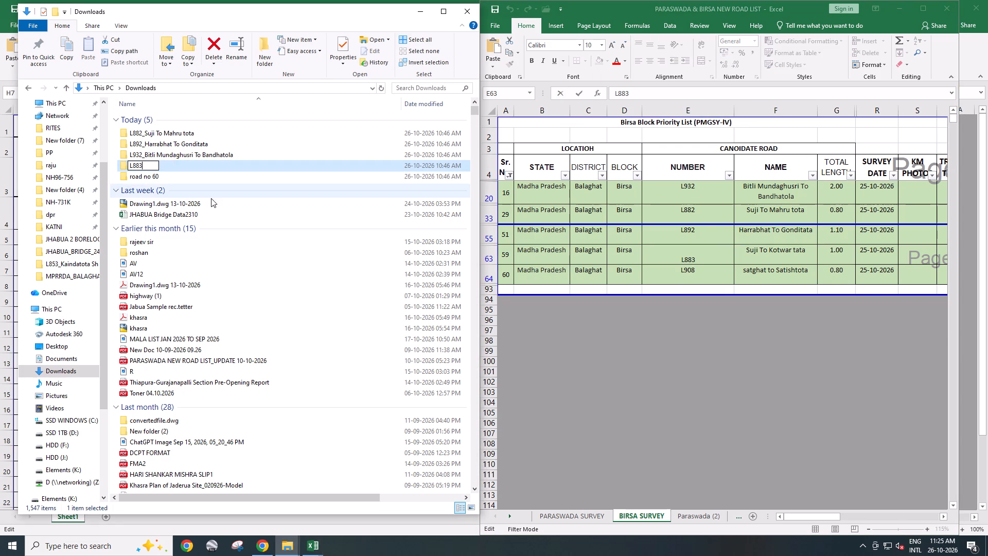
Append the road name copied from serial 59 to the L883 folder's name, making it L883_Suji To Kotwar tata.
left_click(773, 270)
left_click(770, 248)
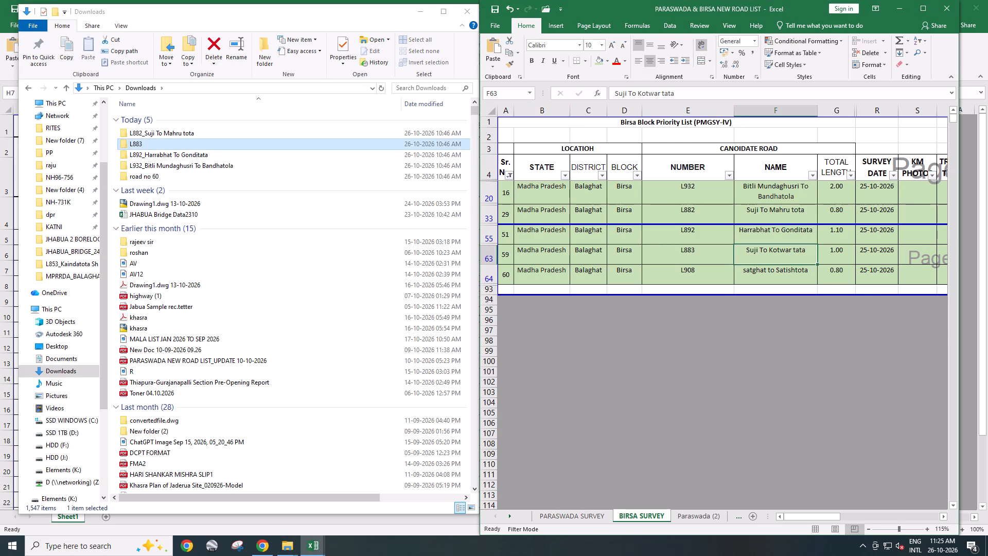
left_click_drag(691, 98, 543, 93)
key("ctrl+c")
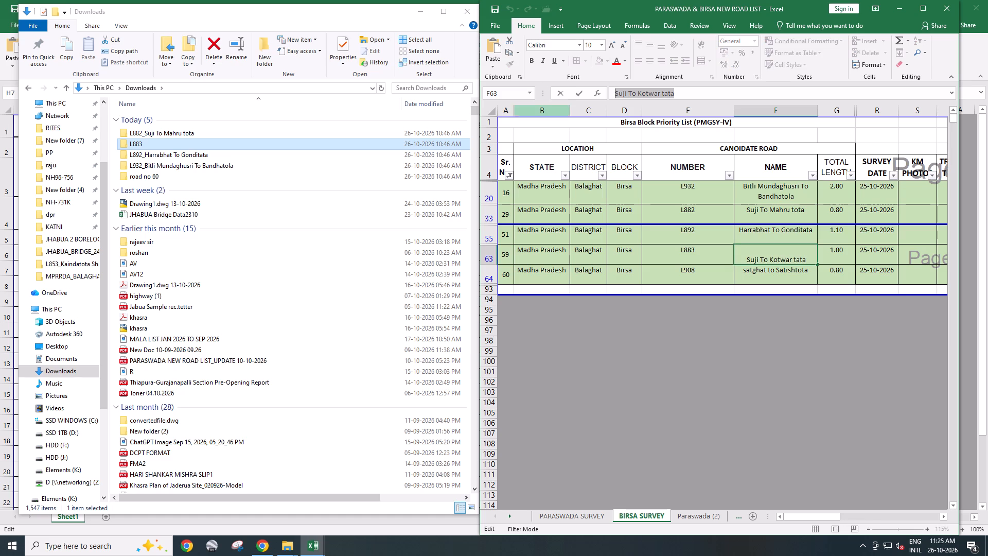
left_click(144, 147)
key("F2")
left_click(144, 146)
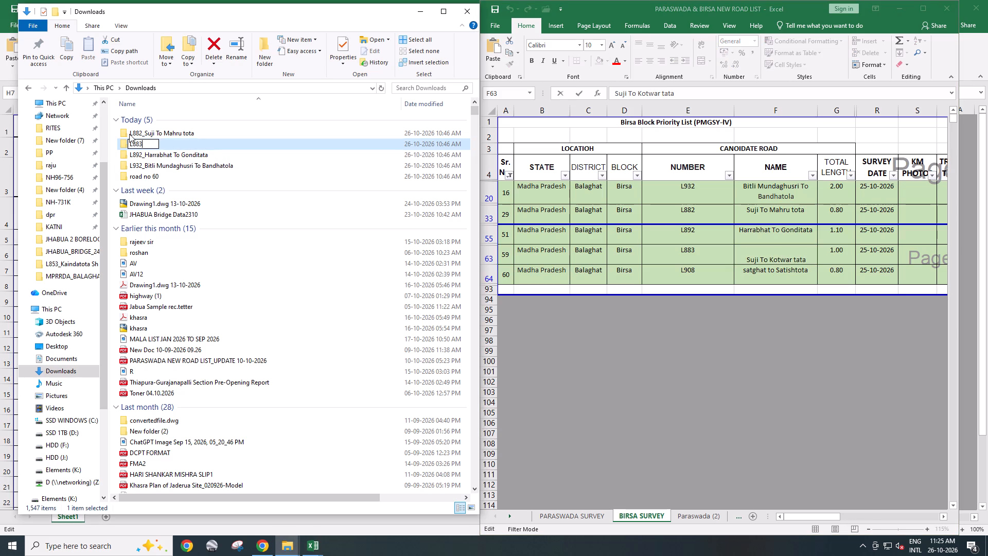
key("shift+underscore")
key("ctrl+v")
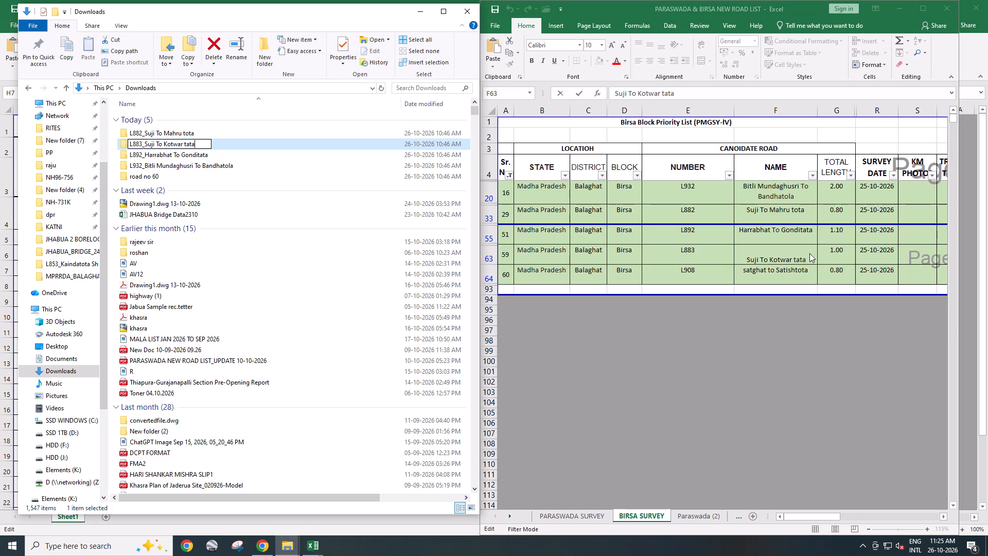
Rename the road no 60 folder with the road number copied from serial 60, L908.
left_click(810, 254)
left_click(660, 266)
left_click_drag(644, 94, 577, 86)
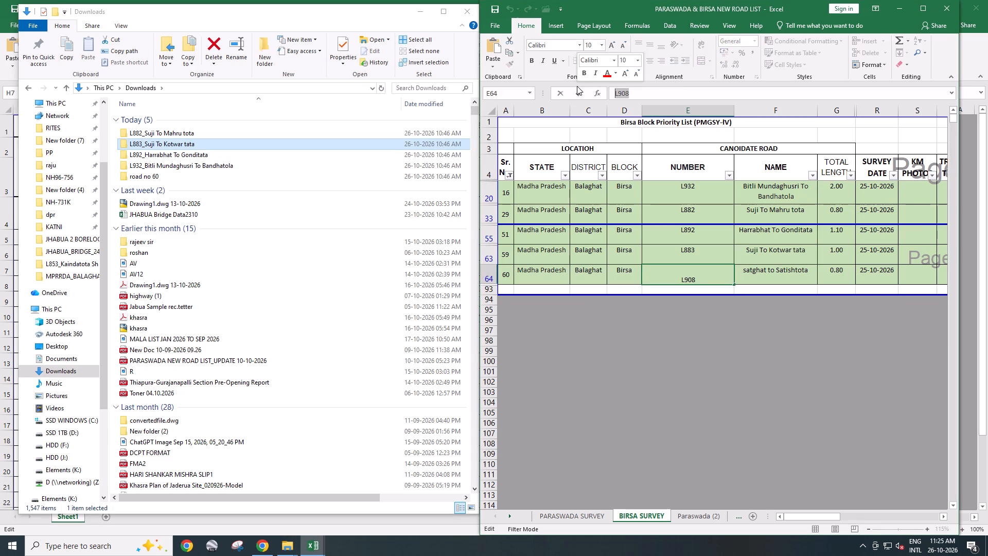
key("ctrl+c")
left_click(180, 176)
key("F2")
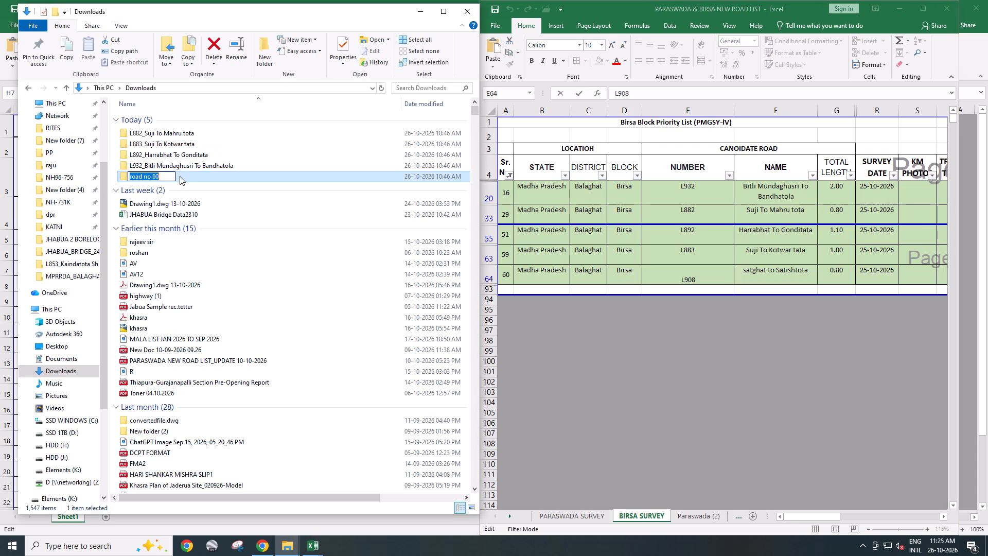
key("ctrl+v")
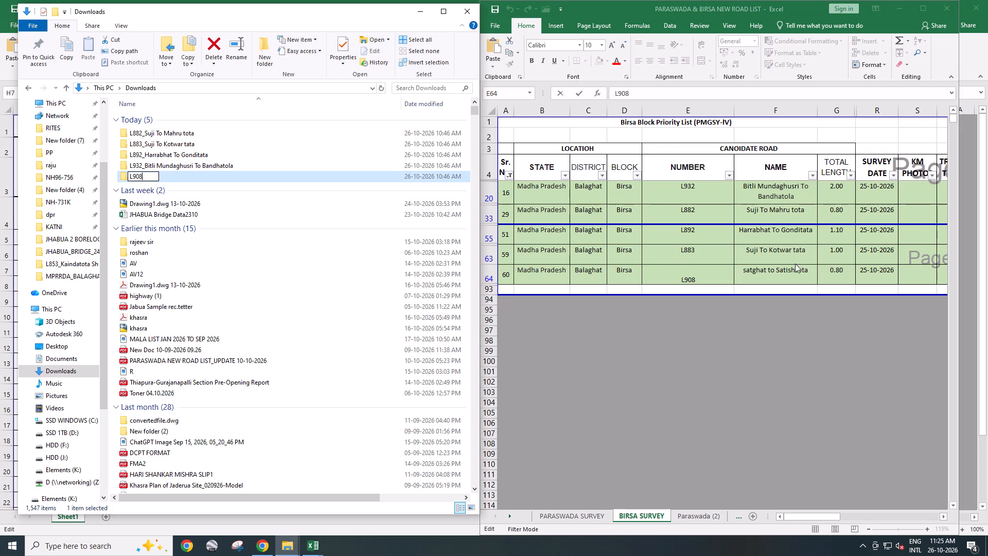
Append serial 60's road name to the L908 folder's name with a capital first letter, making it L908_Satghat to Satishtota.
left_click(795, 264)
left_click(770, 273)
left_click_drag(687, 96, 526, 101)
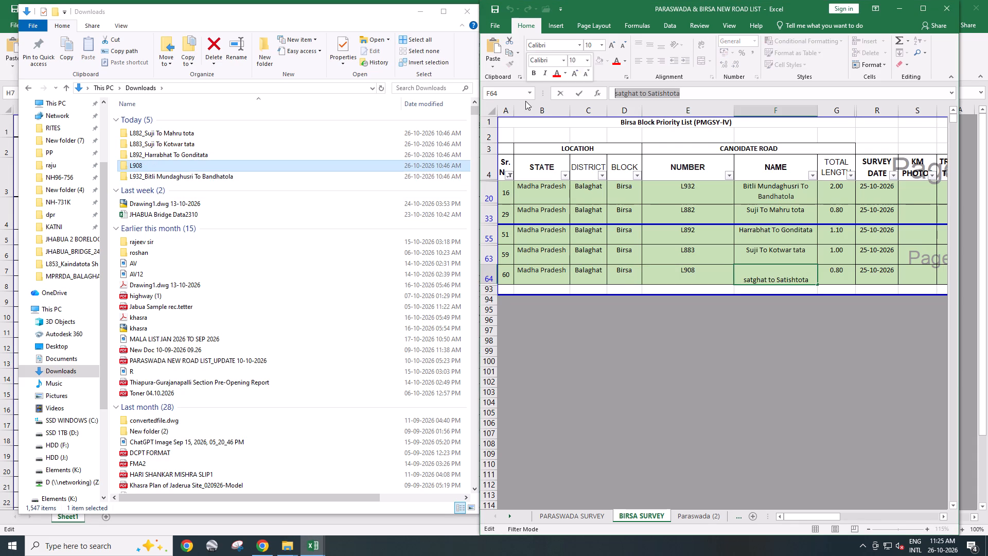
key("ctrl+c")
left_click(150, 166)
key("F2")
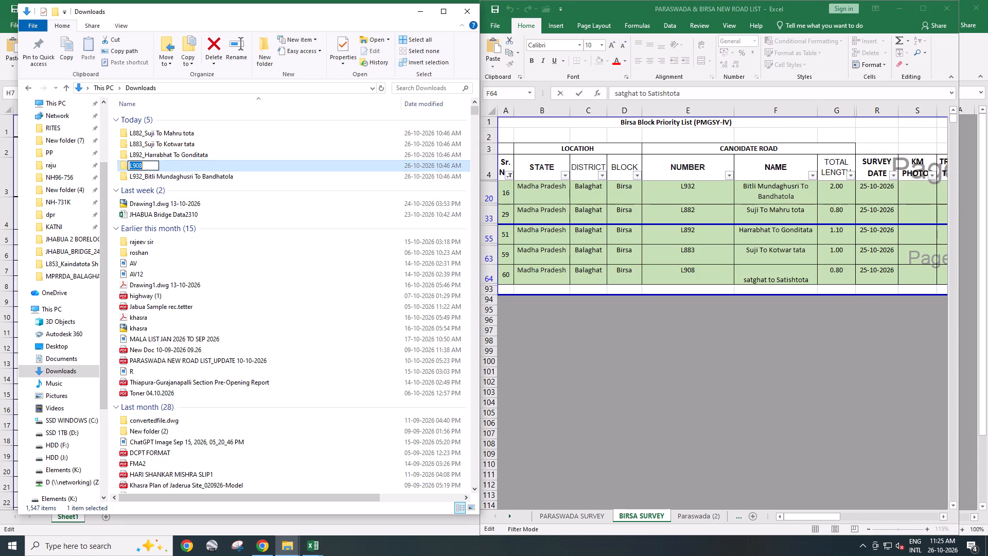
left_click(144, 165)
key("shift+underscore")
key("ctrl+v")
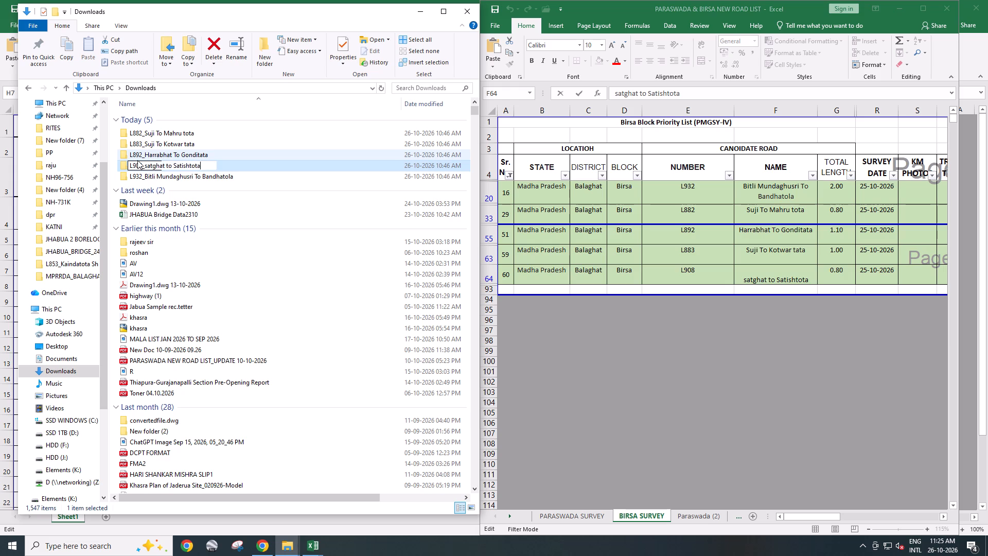
left_click(148, 164)
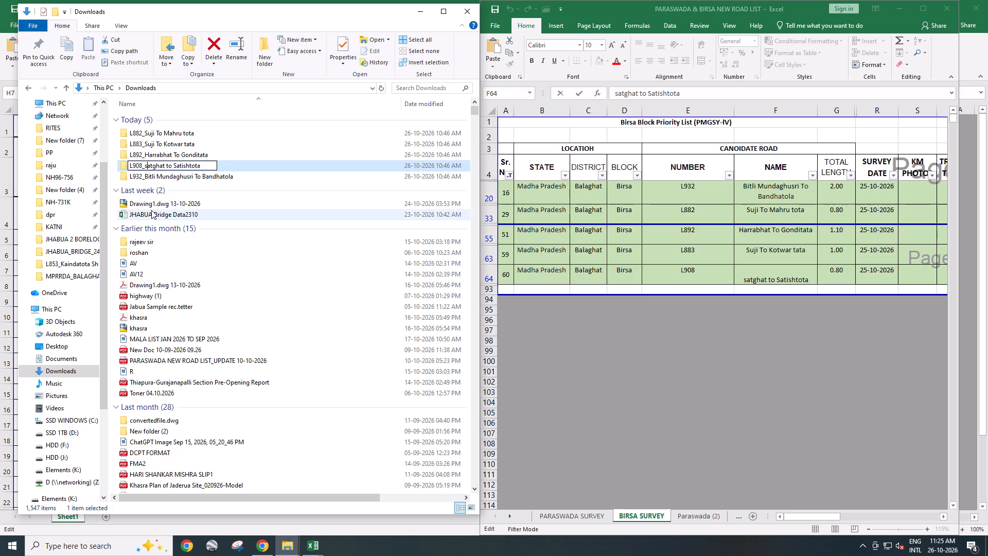
key("BackSpace")
key("s")
Capitalise serial 60's road name in the survey list as Satghat to Satishtota and save the workbook.
left_click(756, 260)
left_click(747, 283)
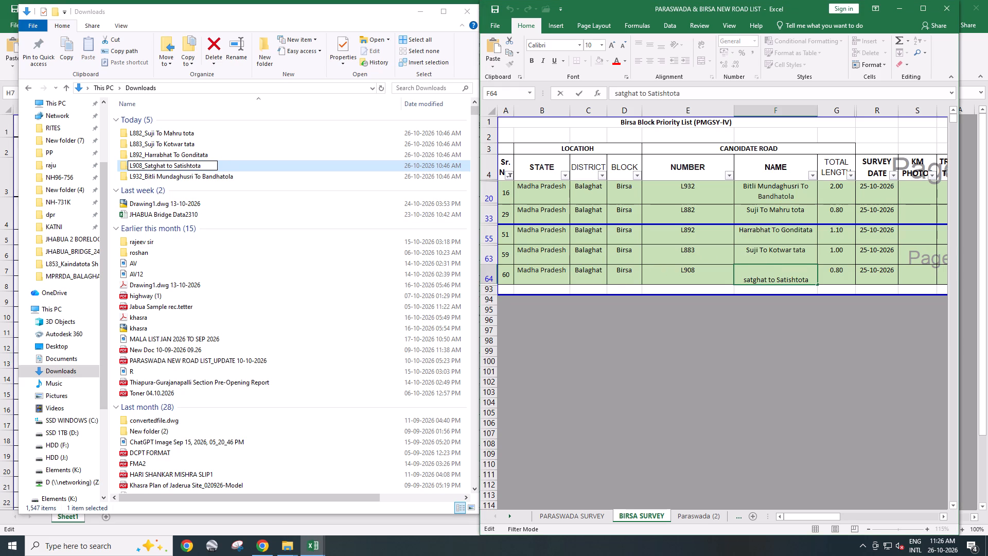
key("BackSpace")
key("s")
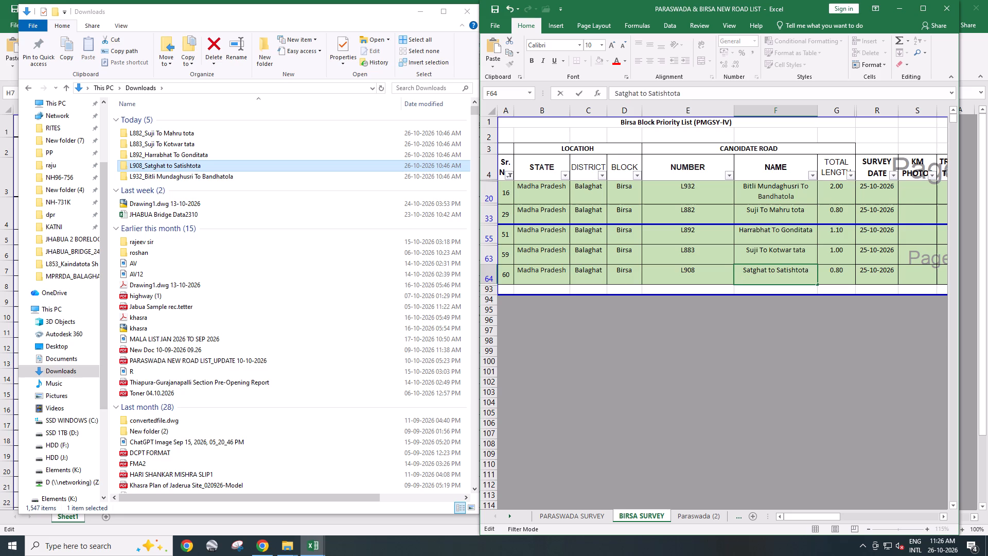
left_click(736, 309)
key("ctrl+s")
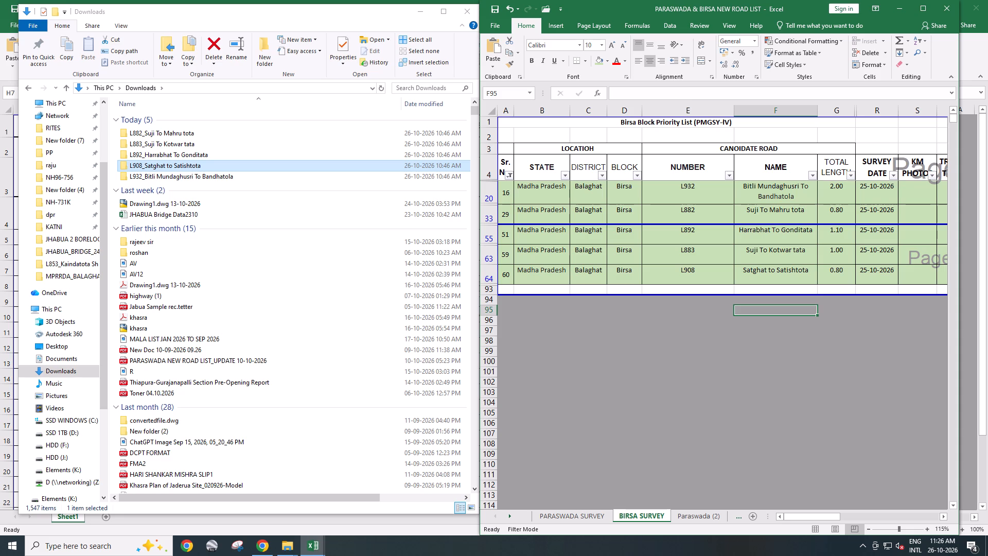
In the road no 16 folder inside L932_Bitli Mundaghusri To Bandhatola, delete the acad, acaddoc and SL-16 BAK files.
scroll(199, 144, "up", 1)
double_click(162, 178)
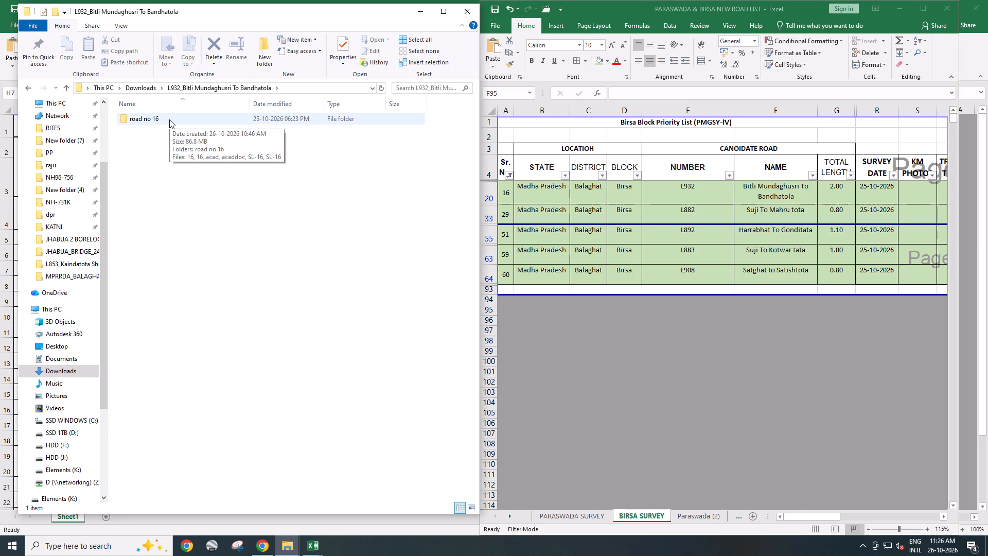
double_click(169, 119)
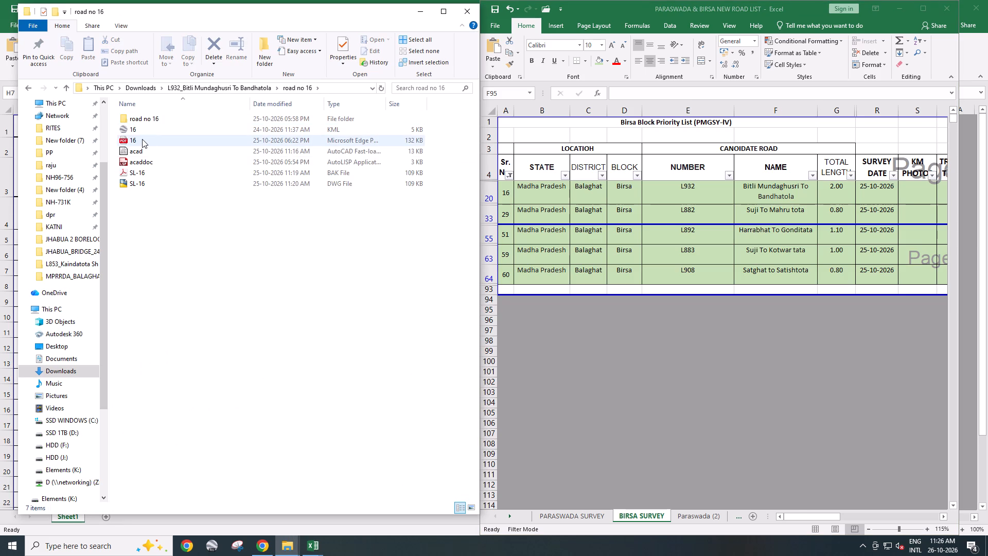
left_click(137, 150)
left_click(142, 159, "ctrl")
left_click(139, 171, "ctrl")
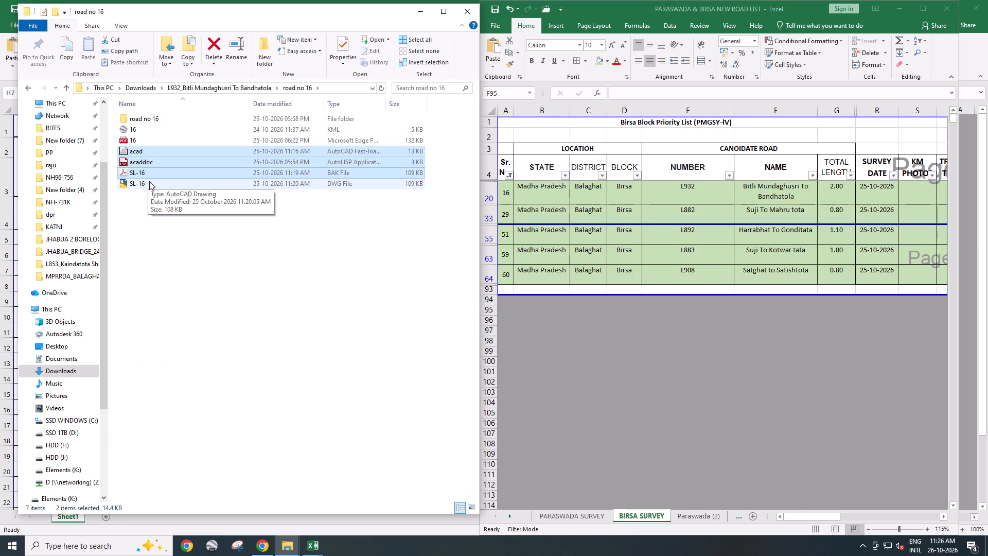
key("Delete")
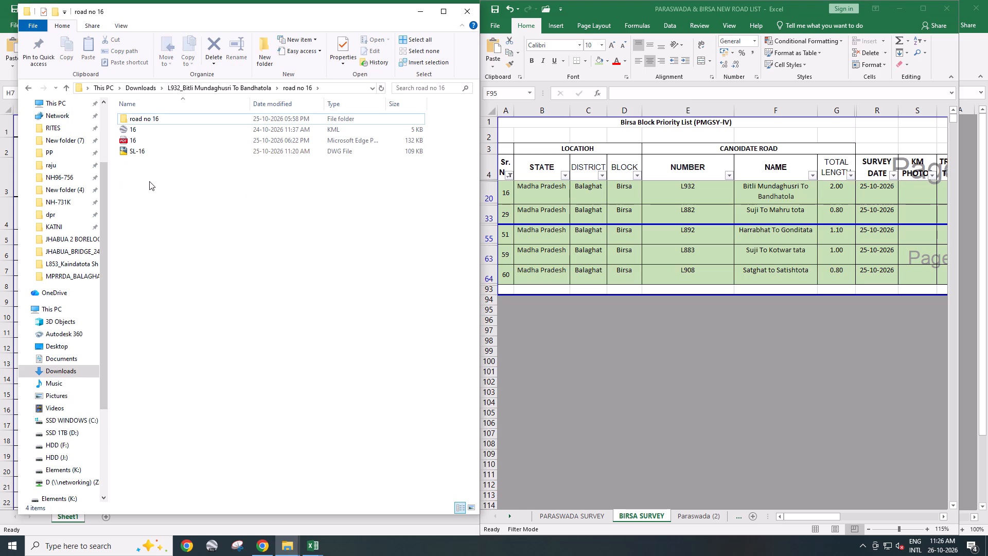
Delete the acad and acaddoc files from the inner road no 16 photo folder and return to its parent folder.
scroll(206, 290, "up", 4)
double_click(167, 123)
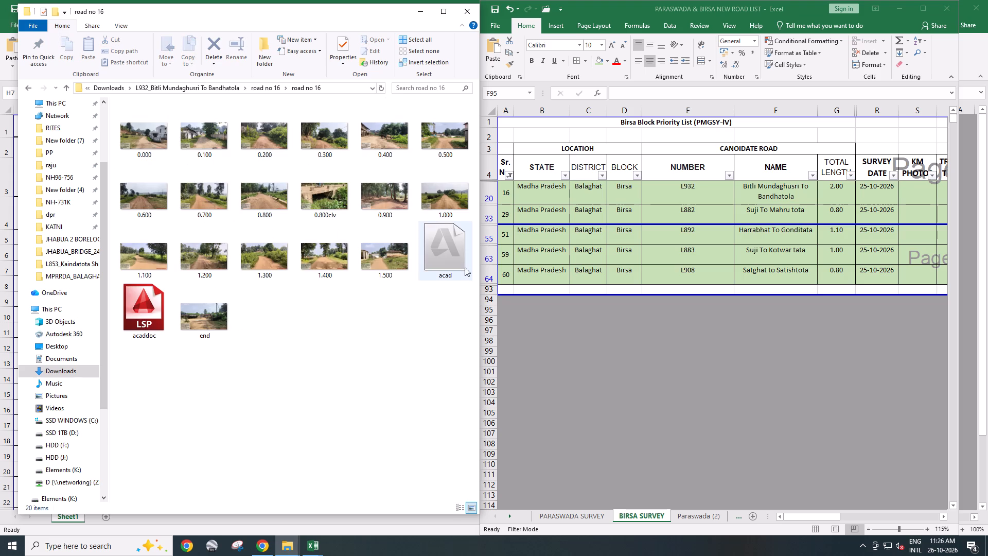
left_click(452, 257)
left_click(156, 323, "shift")
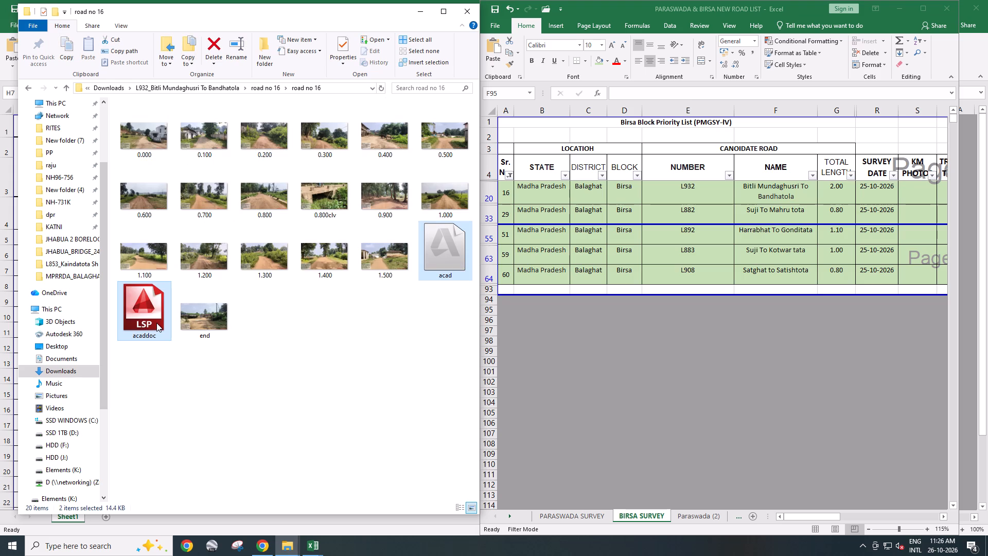
key("Delete")
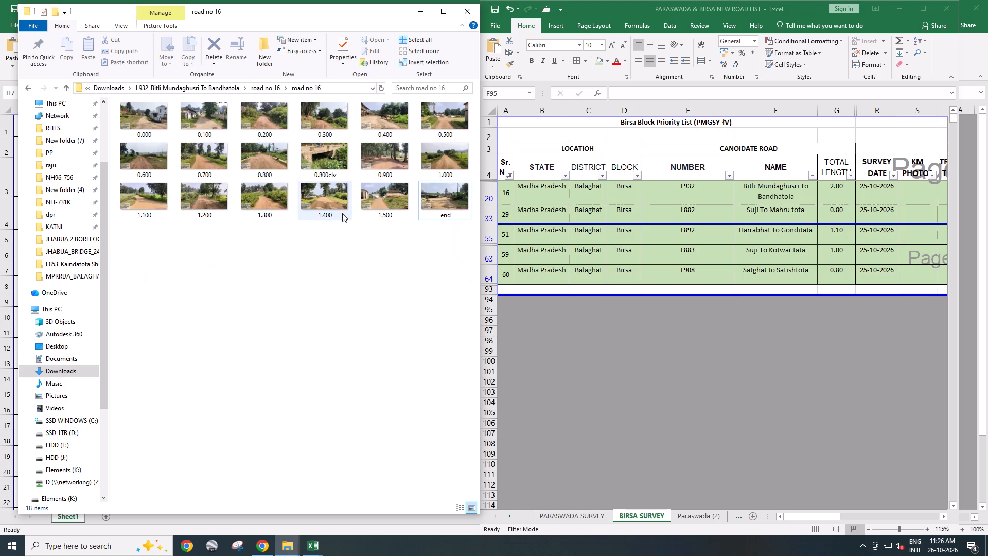
scroll(342, 213, "up", 2)
left_click(264, 86)
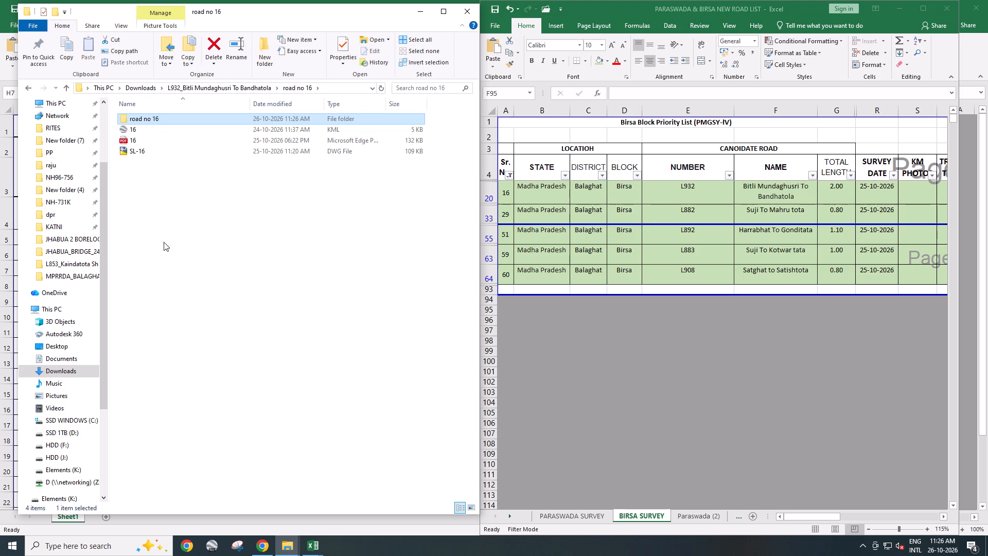
Check the kilometre photos in the inner road no 16 folder and return to Downloads.
scroll(155, 229, "up", 2)
double_click(143, 122)
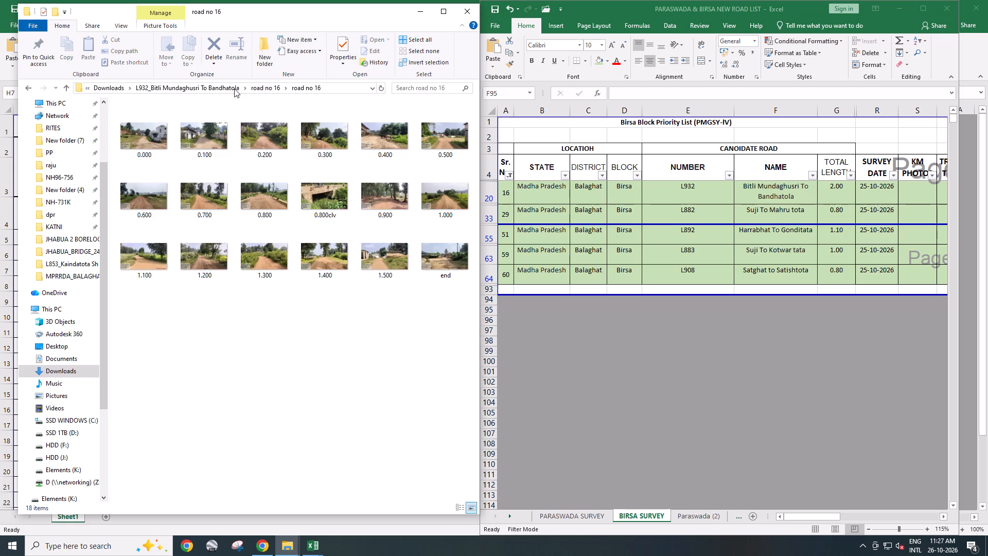
left_click(258, 84)
left_click(229, 85)
left_click(140, 89)
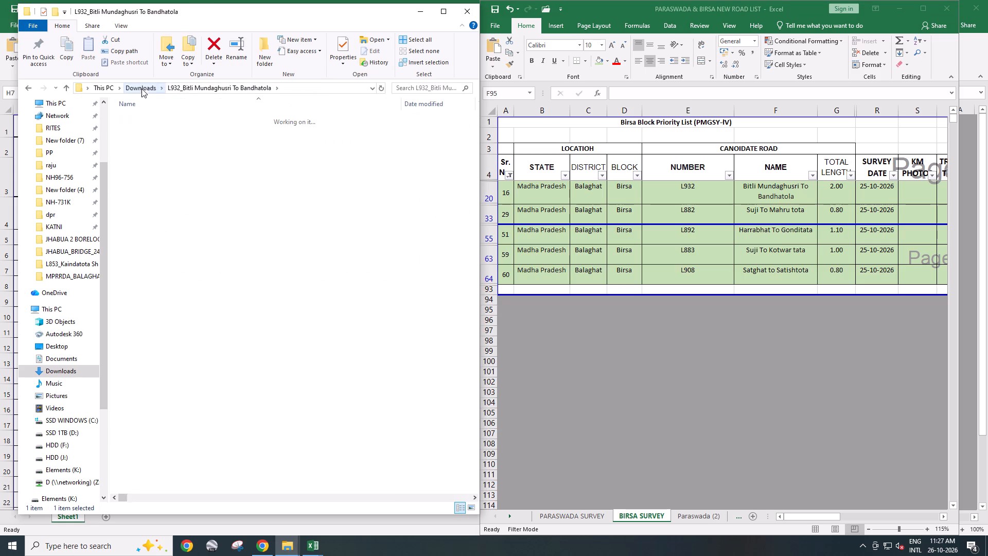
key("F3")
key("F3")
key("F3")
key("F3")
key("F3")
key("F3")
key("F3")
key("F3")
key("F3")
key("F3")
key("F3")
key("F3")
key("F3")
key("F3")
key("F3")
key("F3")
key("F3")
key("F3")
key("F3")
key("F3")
Copy the L932 folder's name and rename the road no 16 folder inside it as L932_Bitli Mundaghusri To Bandhatola.
left_click(205, 178)
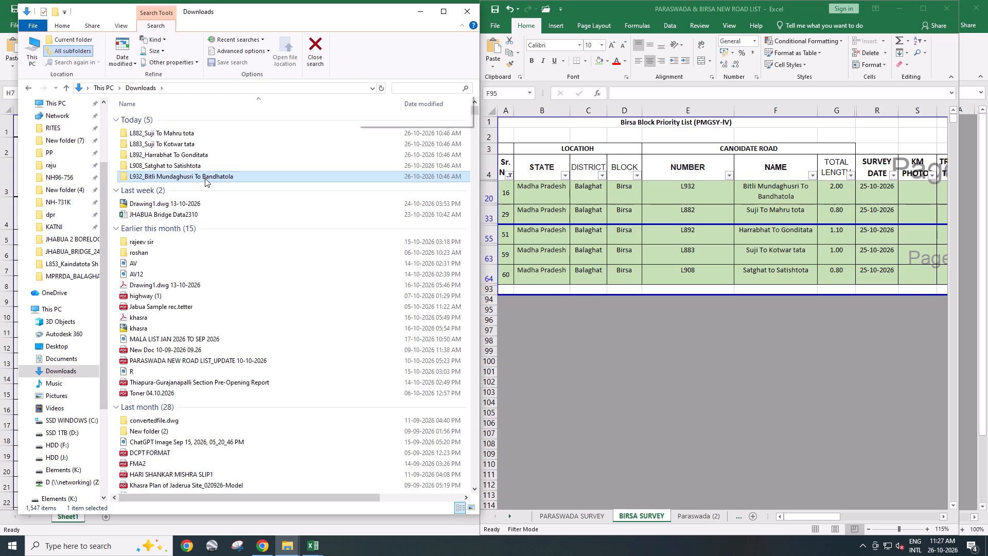
key("F2")
left_click(205, 178)
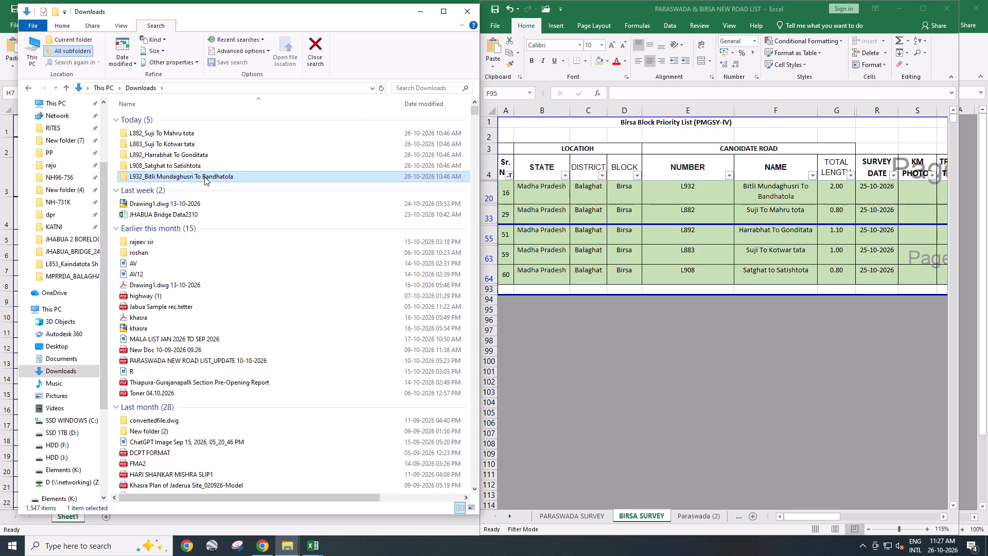
key("F2")
key("ctrl+c")
left_click(202, 167)
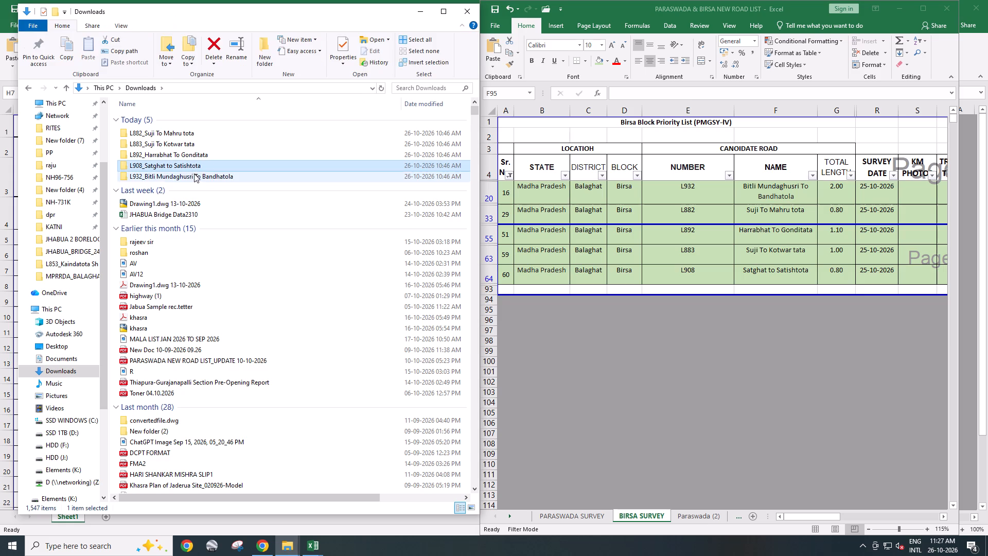
double_click(192, 176)
left_click(181, 123)
key("F2")
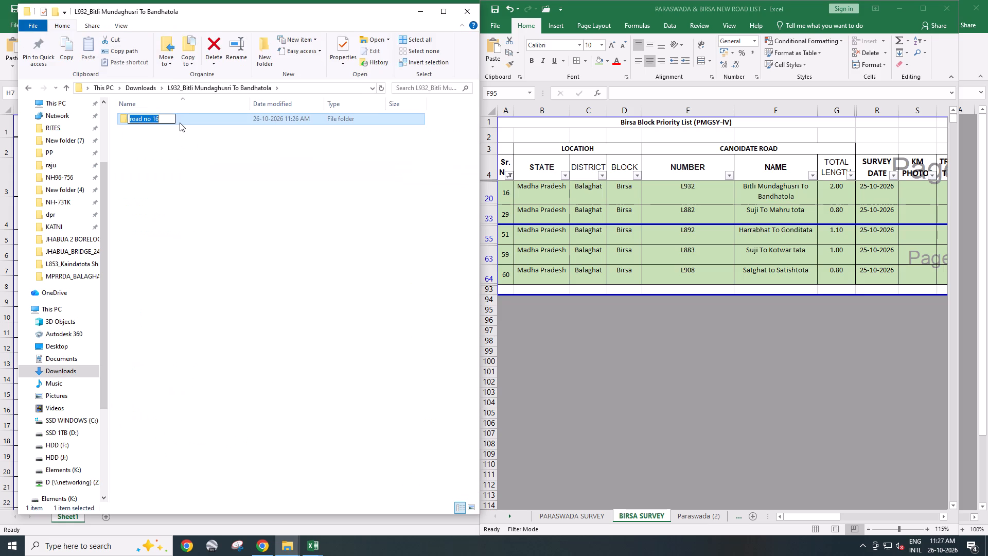
key("ctrl+v")
left_click(172, 174)
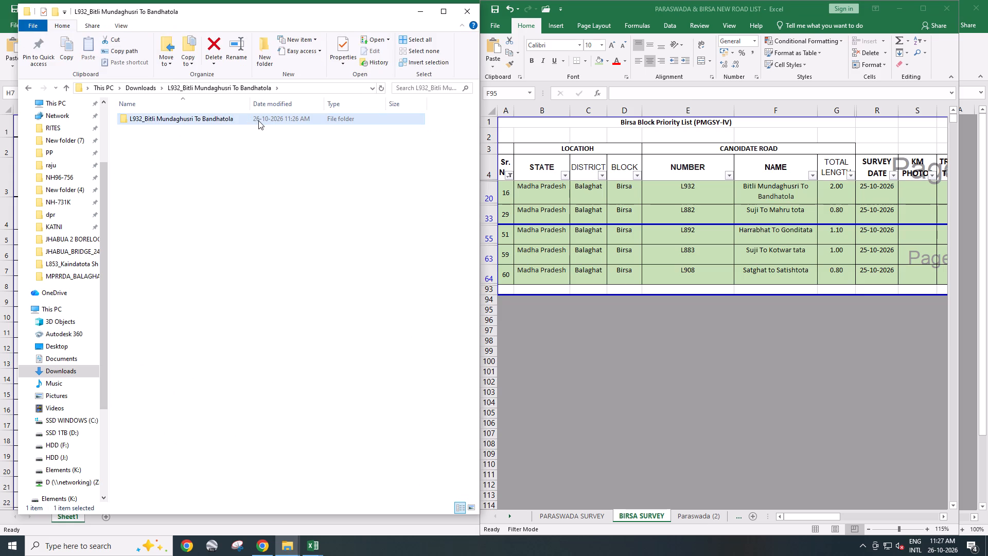
Rename the inner road no 16 photo folder as L932_Bitli Mundaghusri To Bandhatola KM PHOTOS.
double_click(258, 120)
left_click(180, 118)
key("F2")
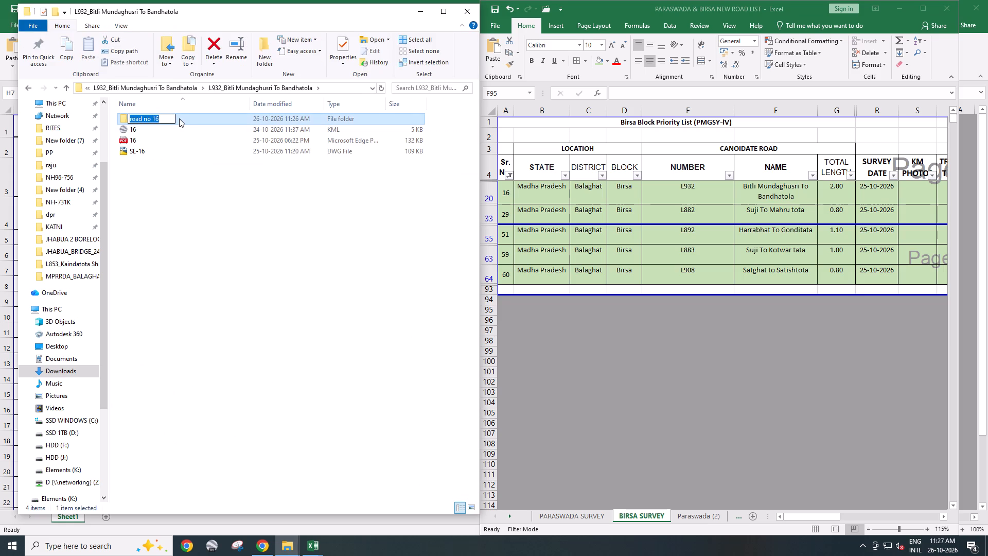
key("ctrl+v")
key("space")
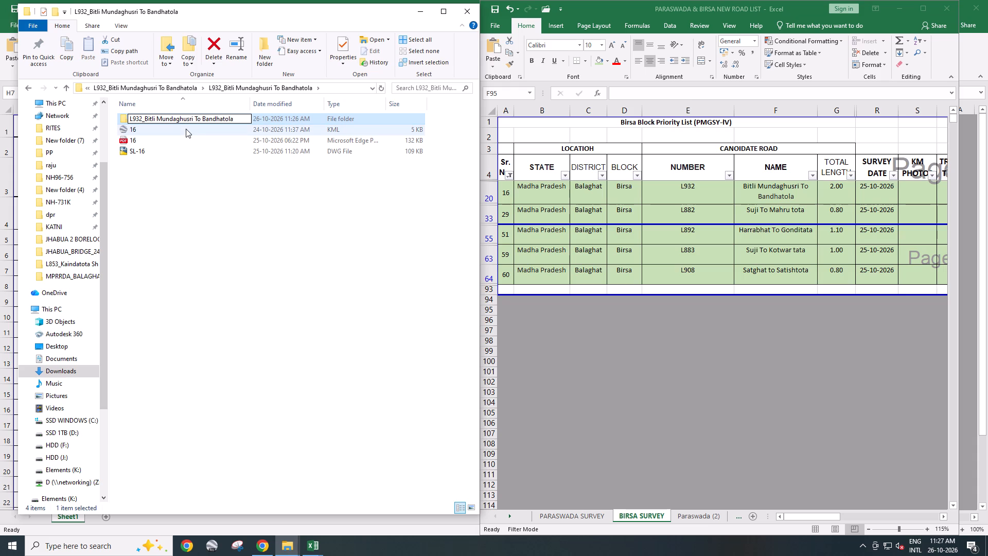
type("KM PHOTOS")
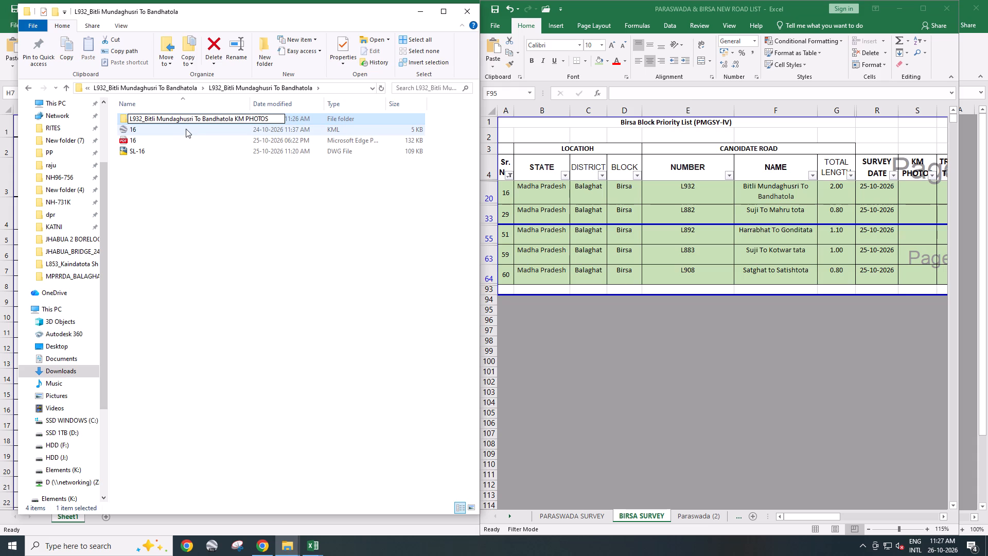
left_click(140, 139)
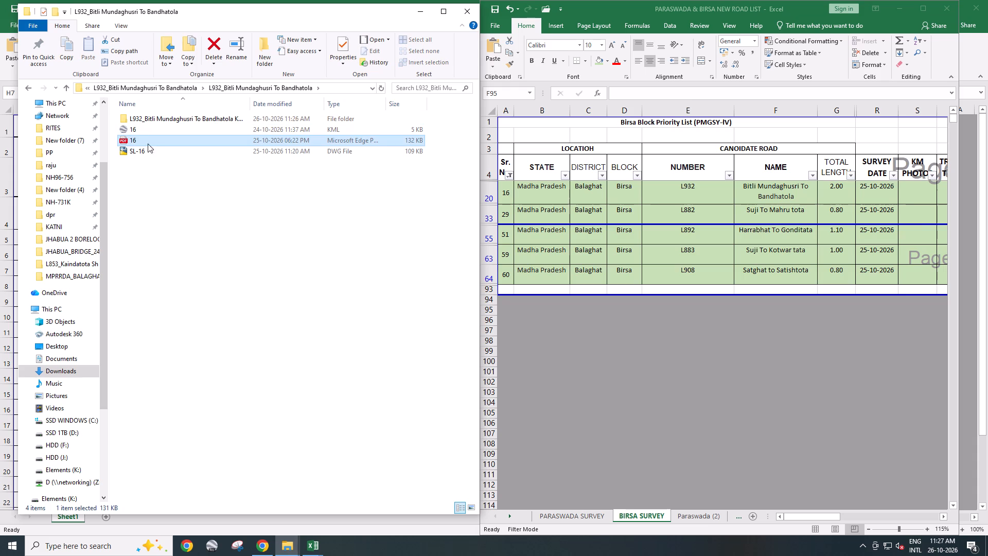
left_click(150, 153)
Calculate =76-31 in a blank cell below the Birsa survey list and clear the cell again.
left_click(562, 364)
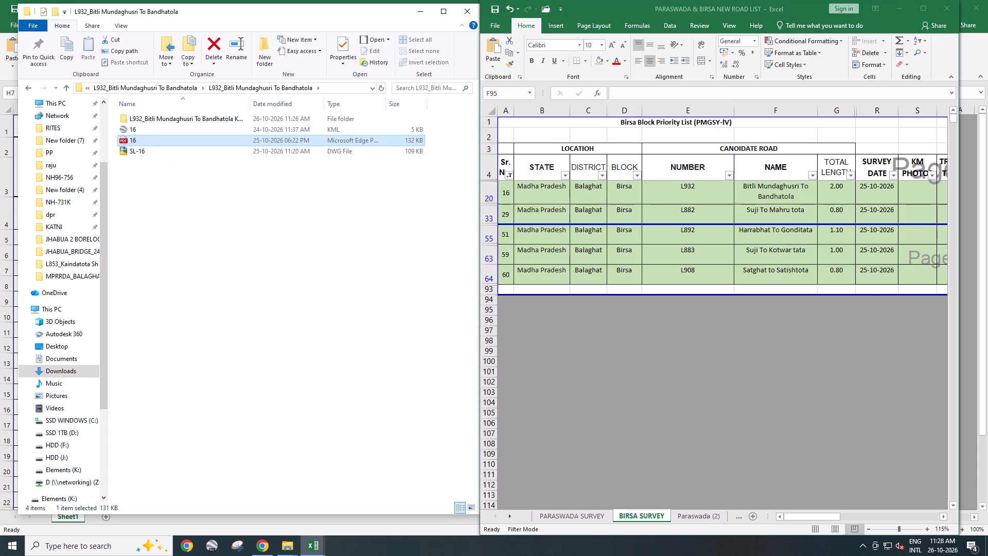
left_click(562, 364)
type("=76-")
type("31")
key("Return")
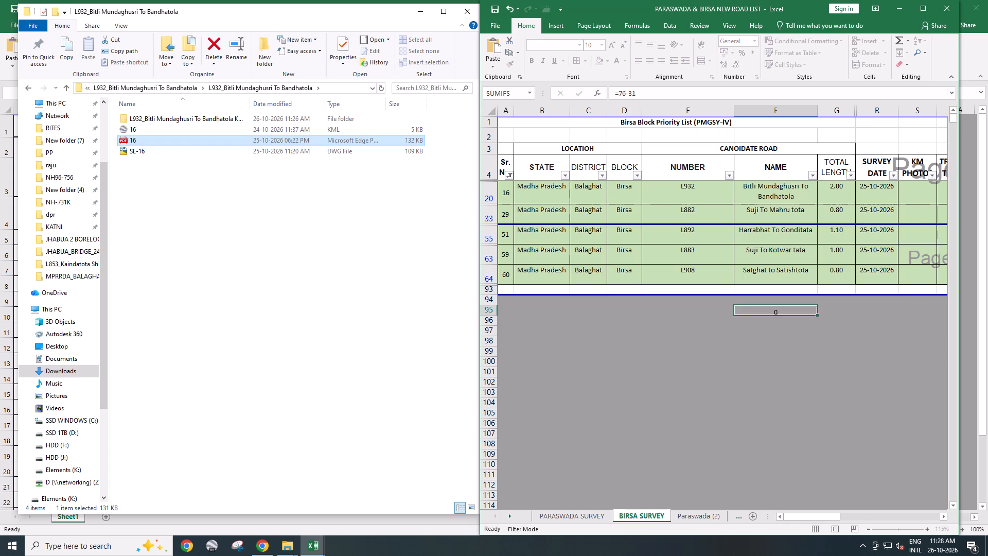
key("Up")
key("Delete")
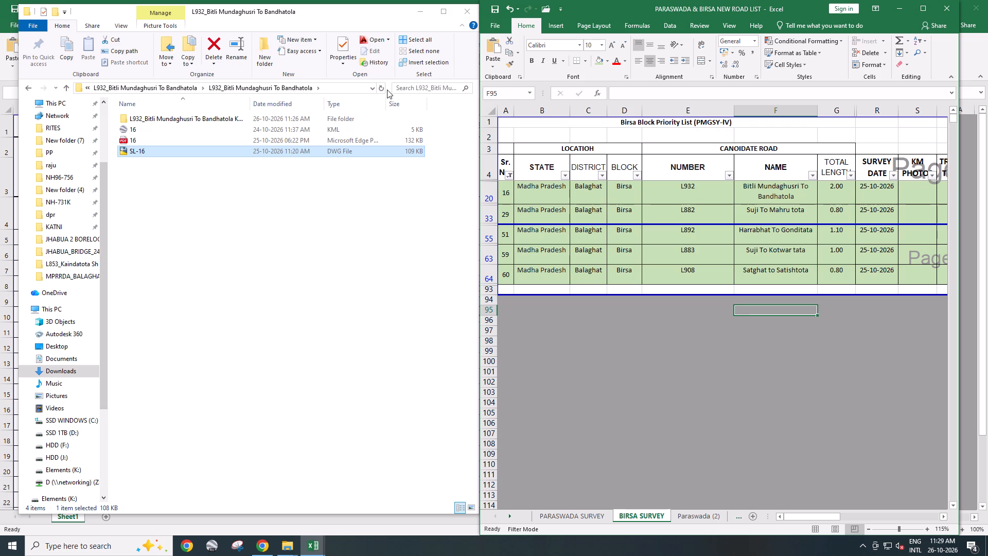
Rename the SL-16 DWG file as L932_Bitli Mundaghusri To Bandhatola, reusing the copied folder name.
left_click(142, 153)
key("F2")
key("ctrl+v")
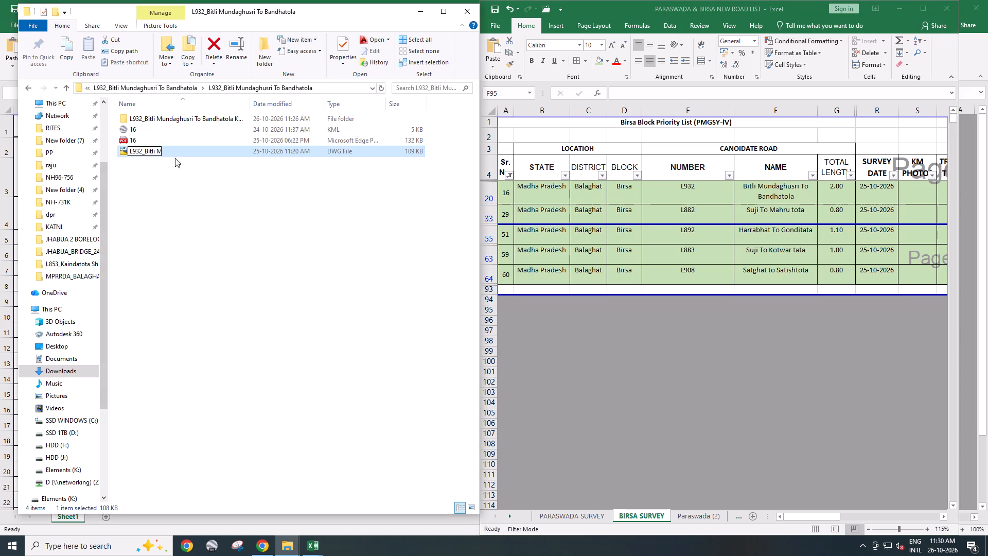
Rename the PDF file 16 as L932 TRANSECT WALK.
left_click(139, 142)
key("F2")
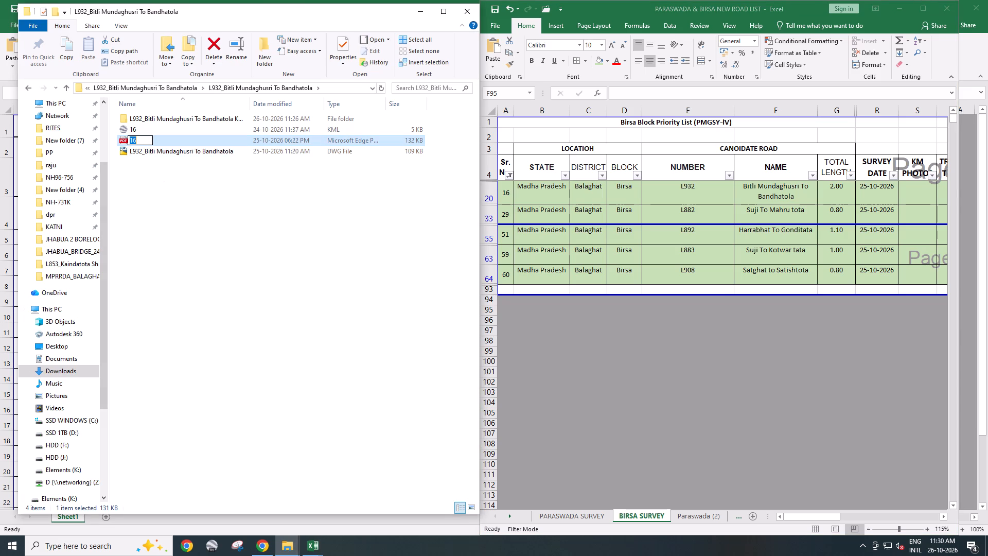
key("l")
type("932")
key("space")
type("TRANSECT WALK")
Rename the KML file 16 as L932.
left_click(142, 133)
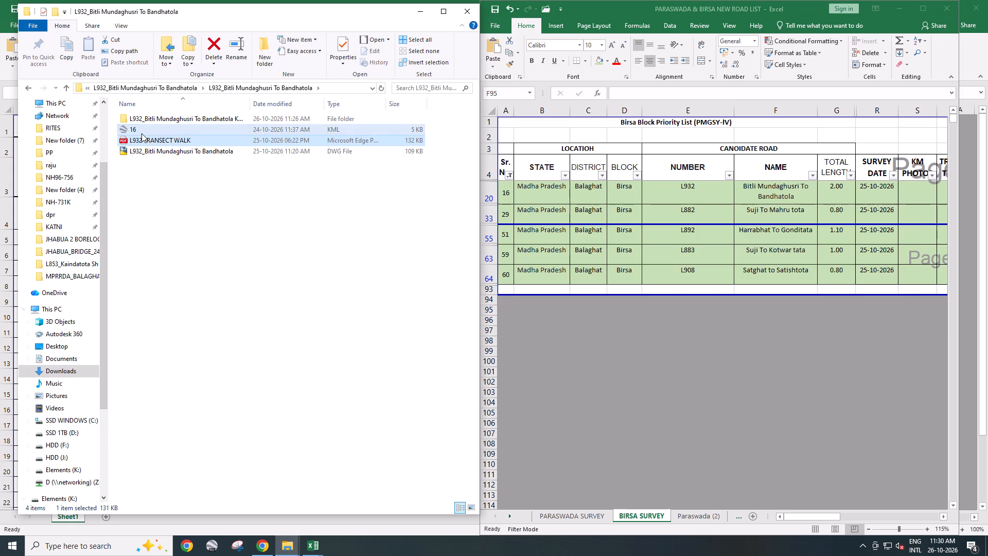
key("F2")
type("L932")
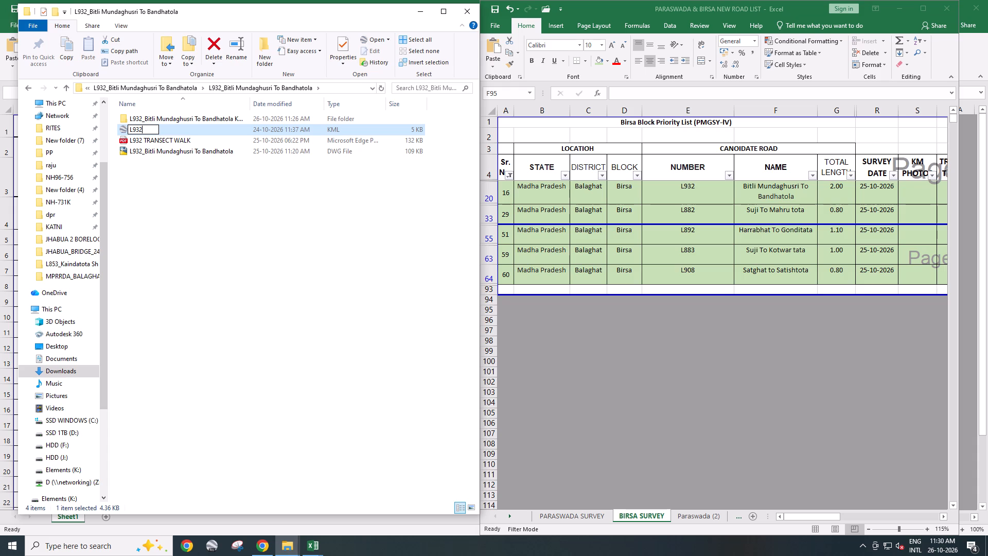
left_click(162, 219)
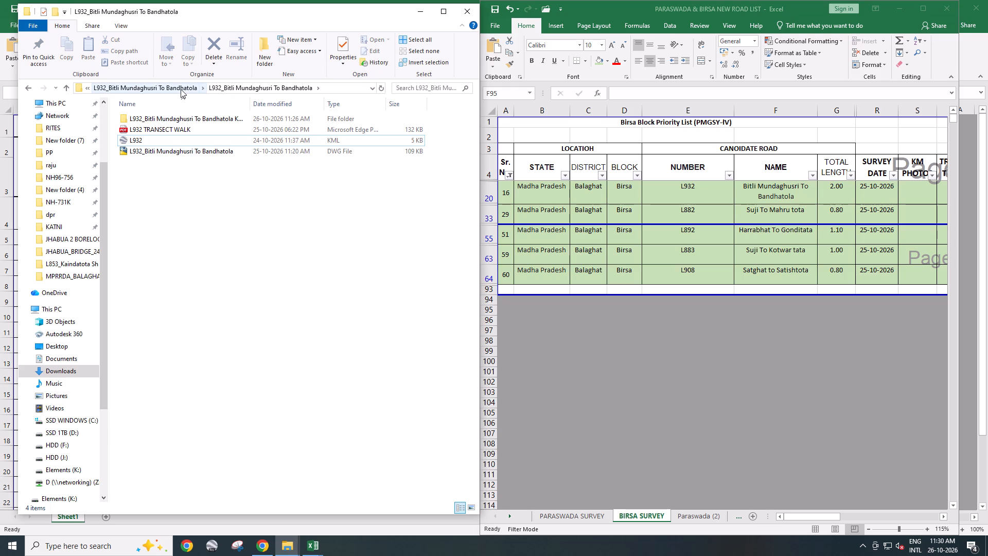
Check the road's end chainage in the L932 end and 1.500 photos and in the L932 TRANSECT WALK PDF.
double_click(210, 122)
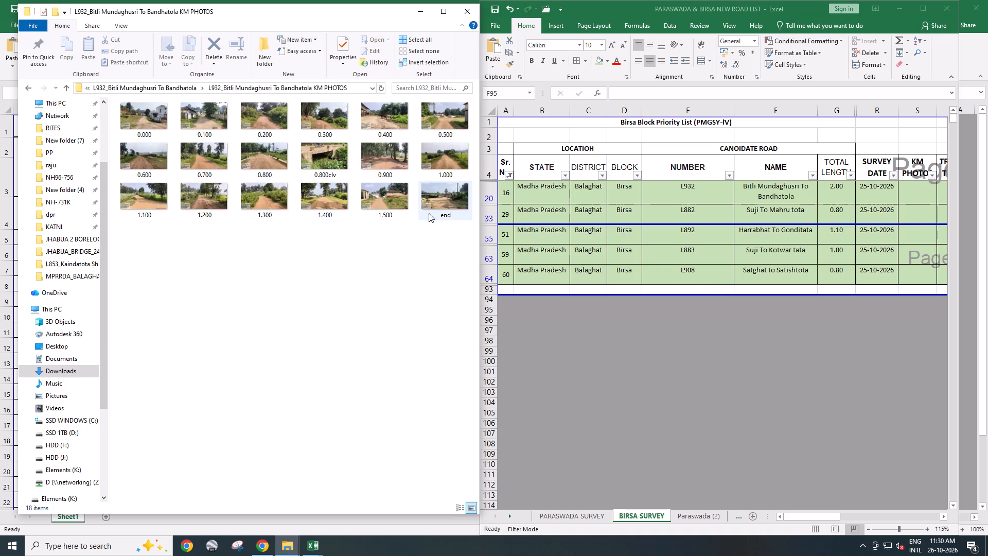
double_click(443, 214)
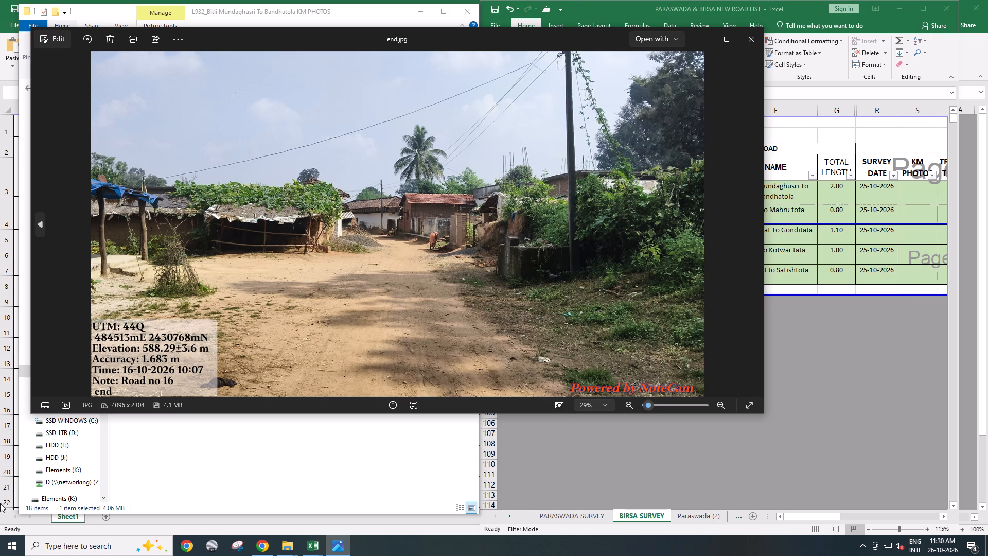
left_click(47, 229)
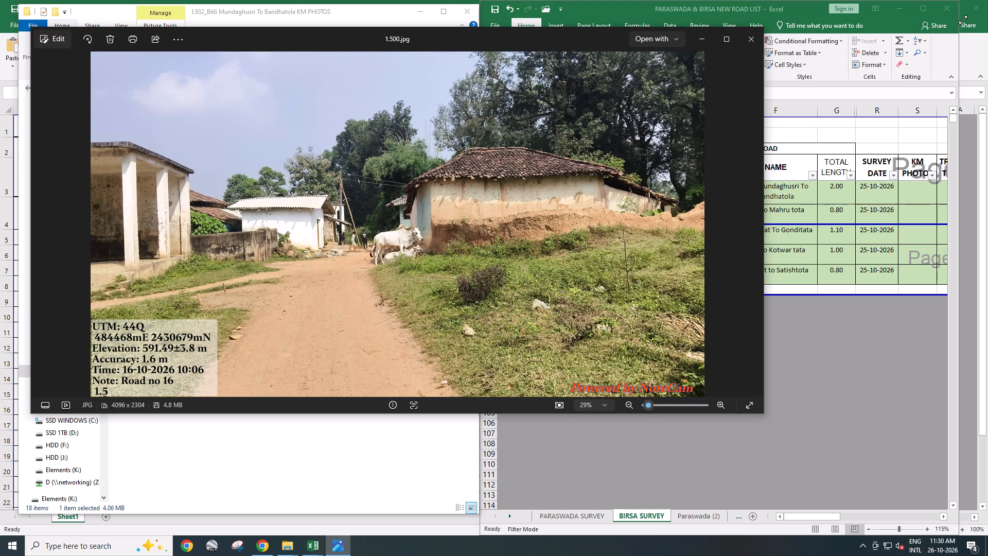
left_click(743, 43)
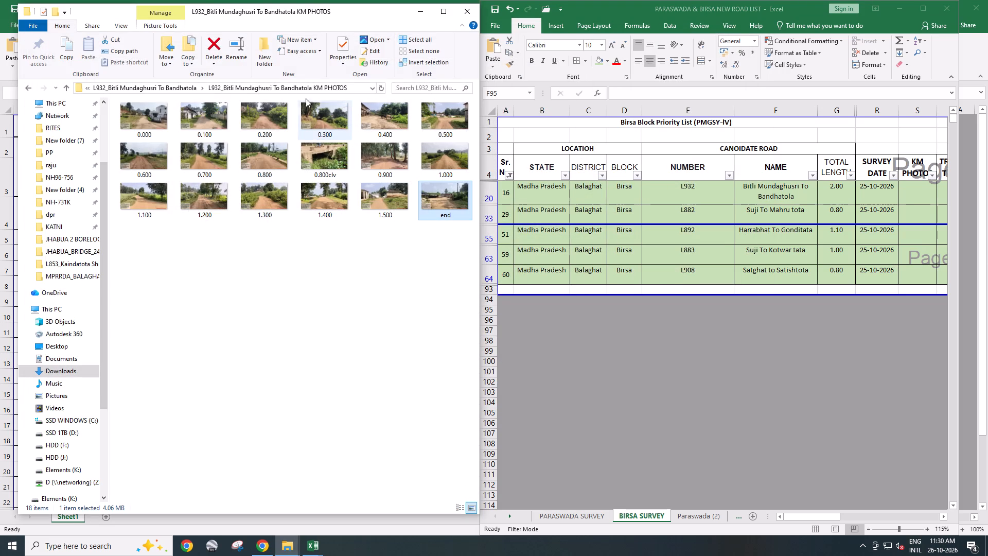
left_click(138, 85)
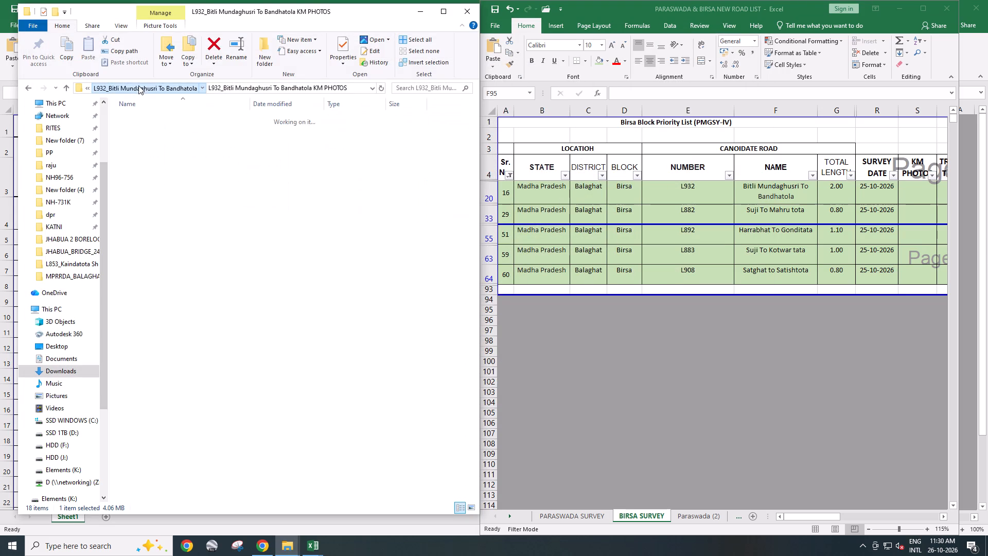
double_click(174, 132)
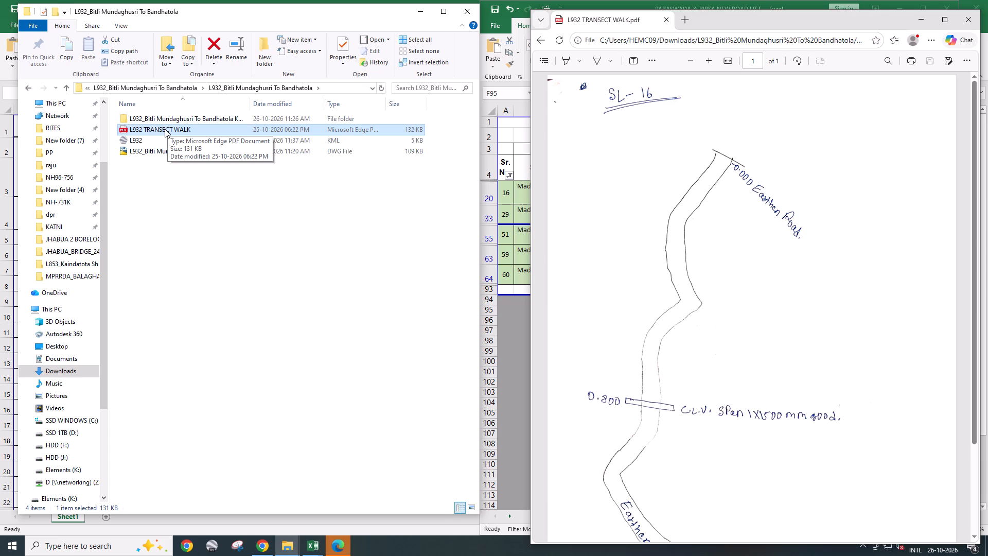
scroll(571, 265, "down", 8)
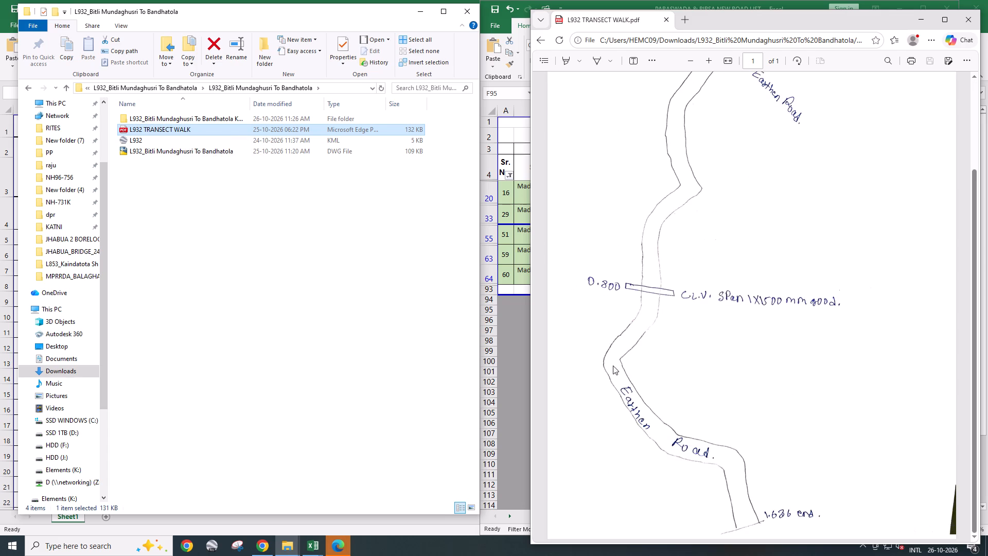
scroll(770, 526, "up", 2)
scroll(781, 480, "up", 1)
scroll(794, 446, "down", 10)
left_click(973, 18)
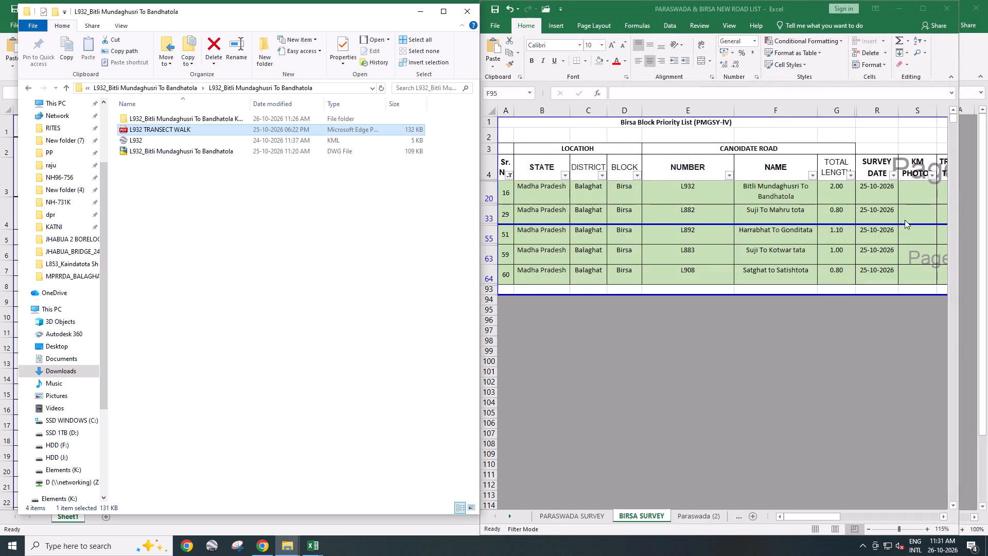
In L932's row of the Birsa survey list, enter 1.636 under TRANSECT SHEET and 1.600 under KM PHOTO.
left_click(905, 220)
left_click(923, 189)
key("Right")
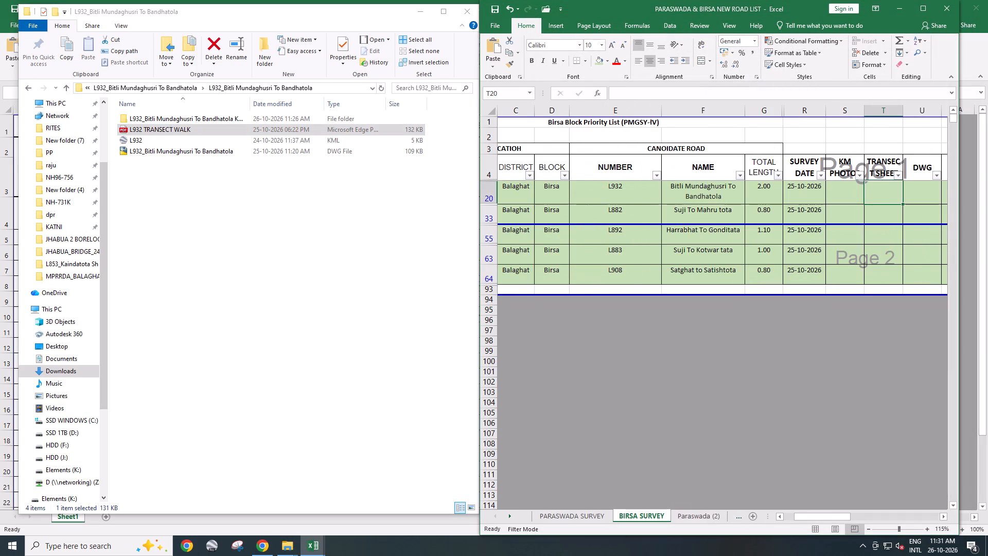
type("1.632")
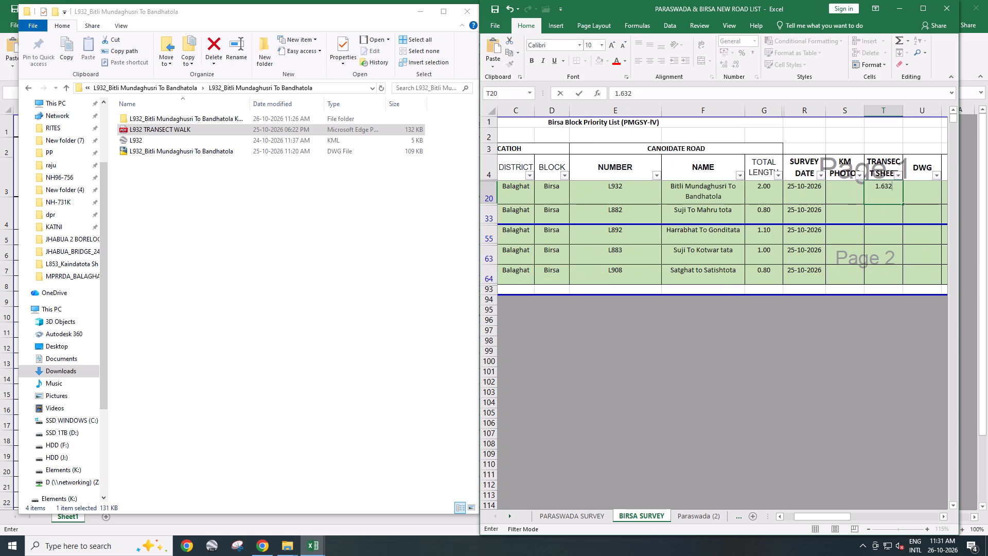
key("BackSpace")
key("6")
key("Left")
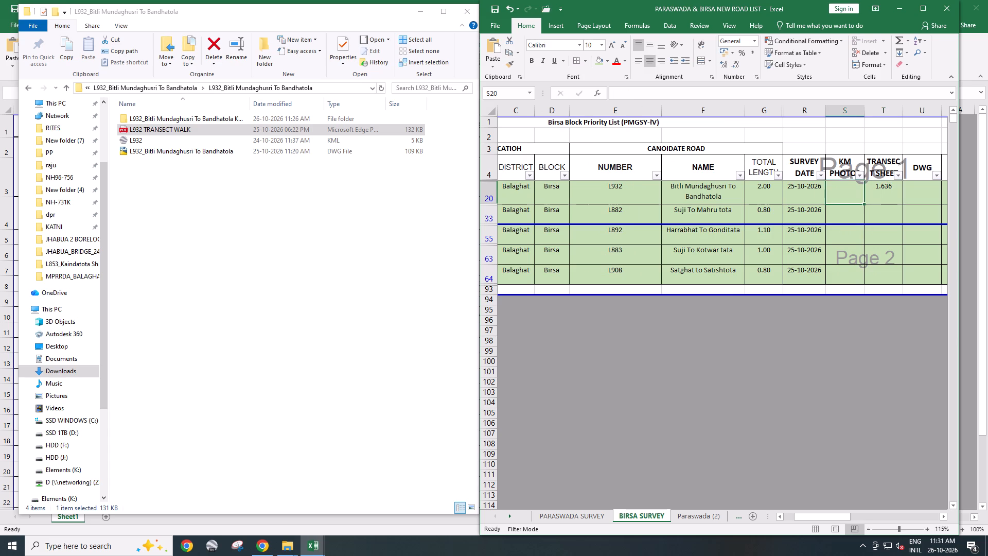
type("1.600")
key("Right")
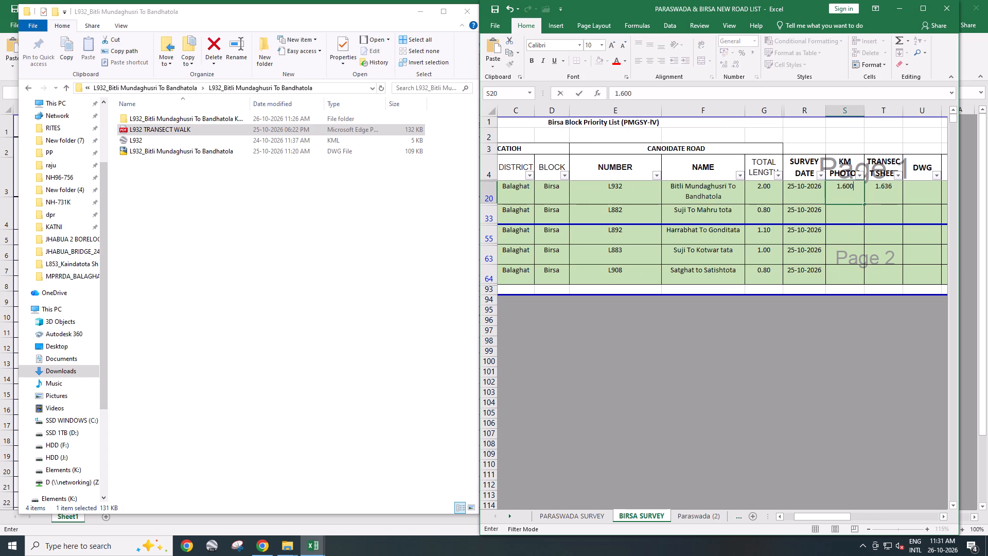
key("Right")
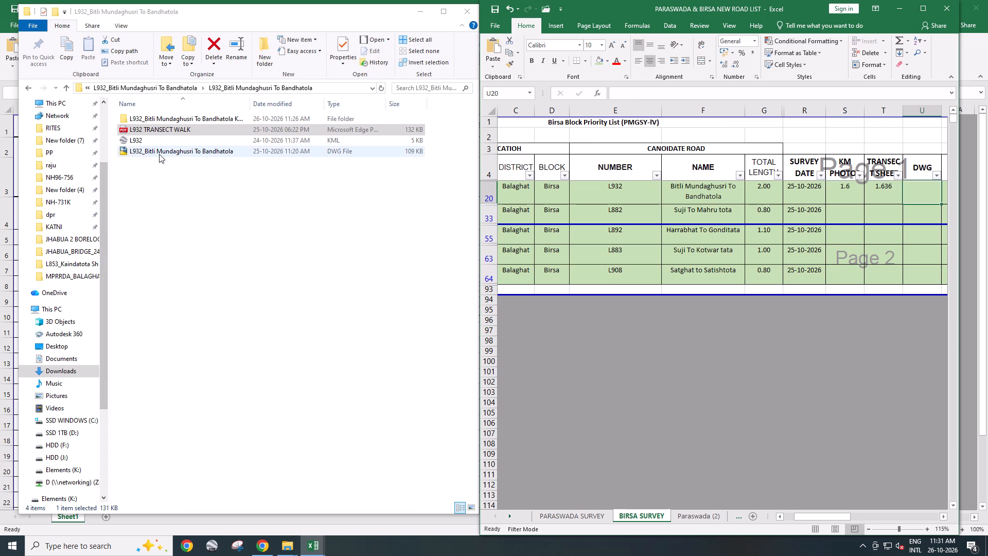
Check the road's end chainage in the L932_Bitli Mundaghusri To Bandhatola drawing and close the drawing.
double_click(159, 154)
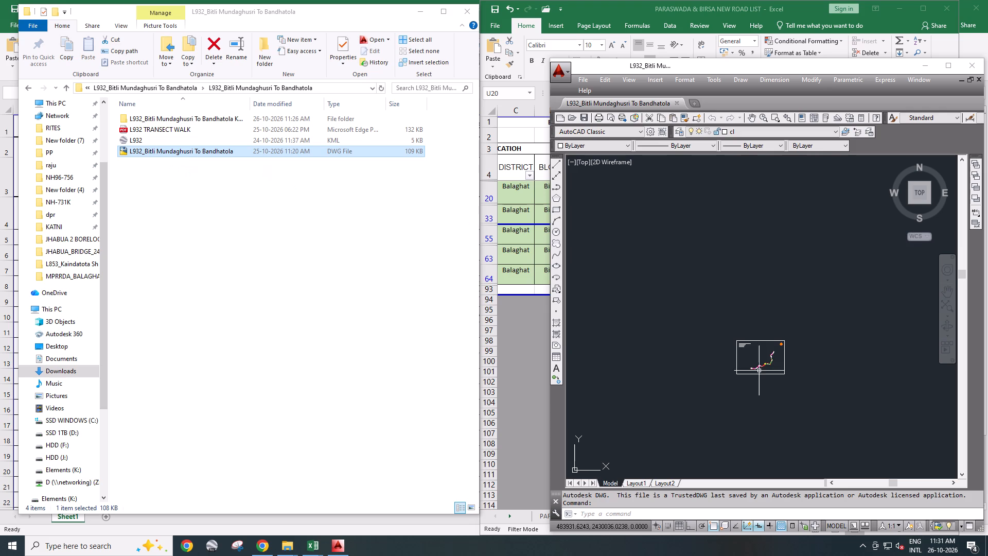
scroll(759, 364, "up", 4)
scroll(722, 388, "up", 5)
scroll(831, 301, "up", 3)
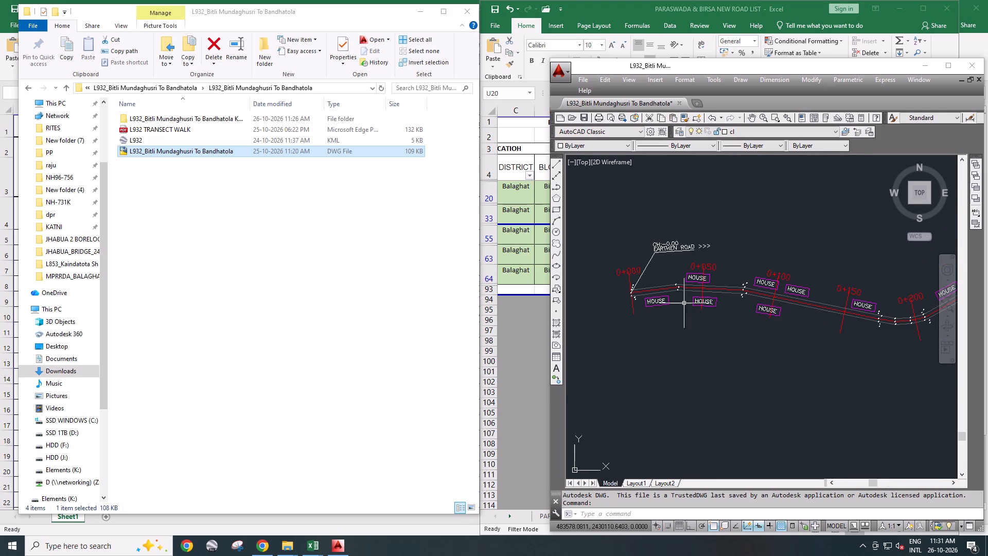
scroll(641, 300, "down", 6)
scroll(711, 230, "up", 6)
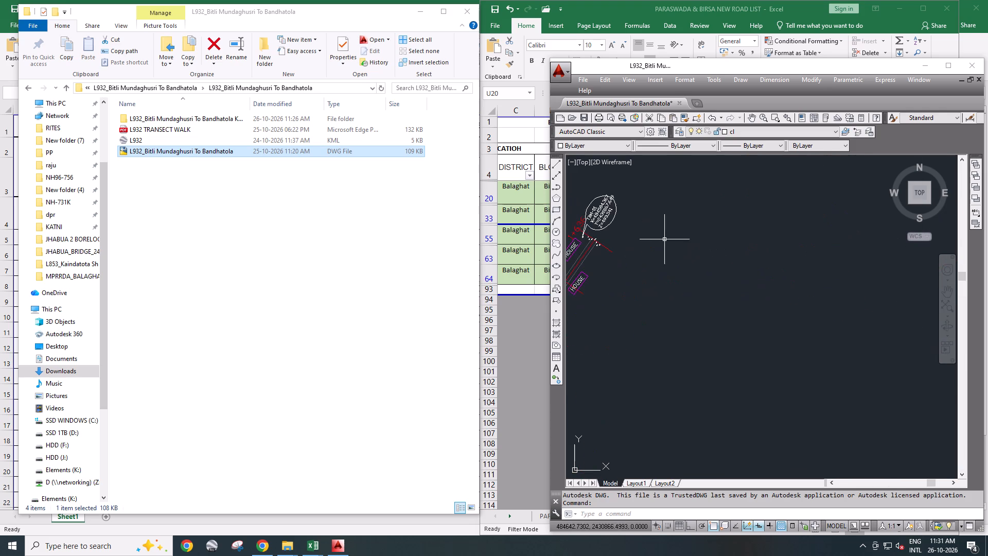
scroll(696, 251, "up", 2)
scroll(738, 271, "down", 3)
scroll(656, 256, "up", 4)
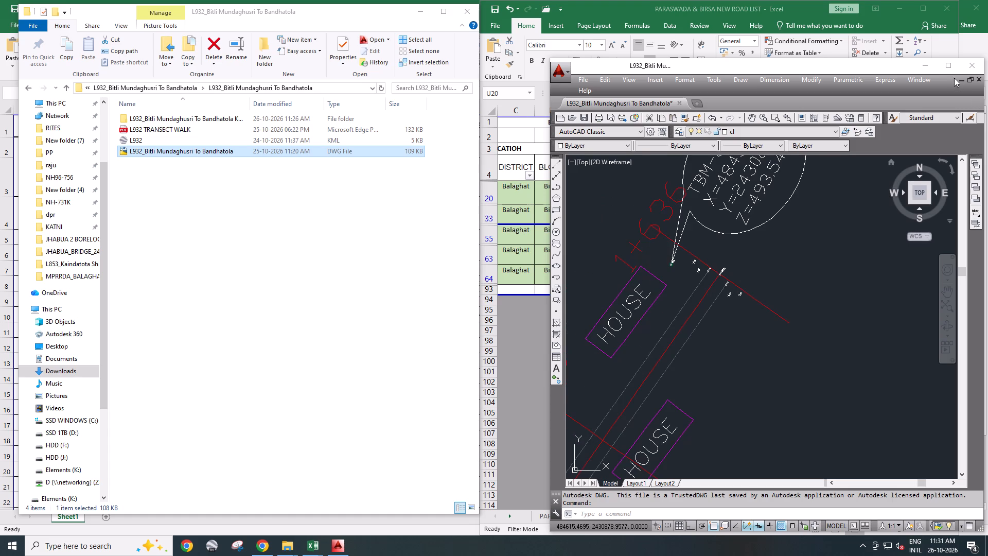
left_click(966, 73)
left_click(806, 322)
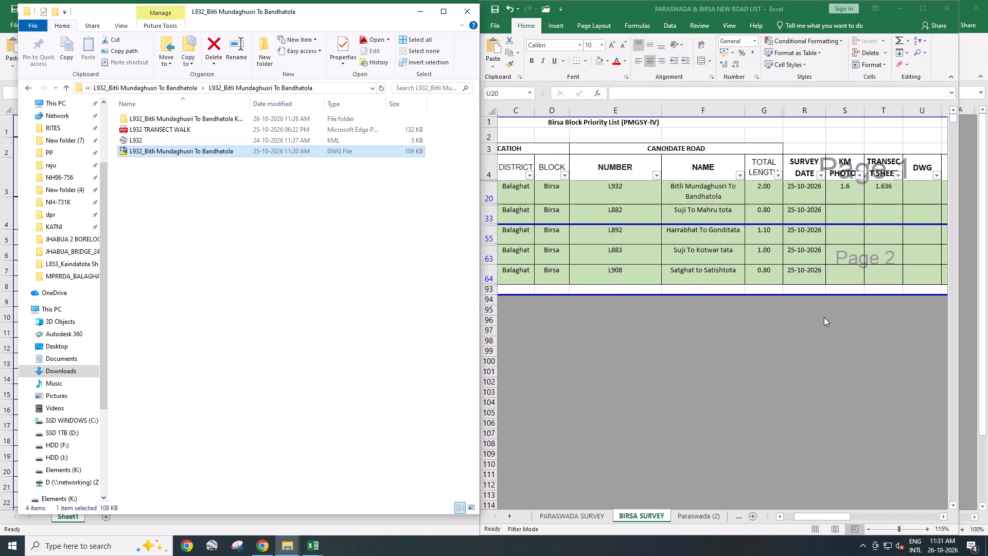
In L932's row of the Birsa survey list, copy 1.636 into DWG and EXCEL and enter YES under KML.
left_click(824, 317)
left_click(877, 191)
key("ctrl+c")
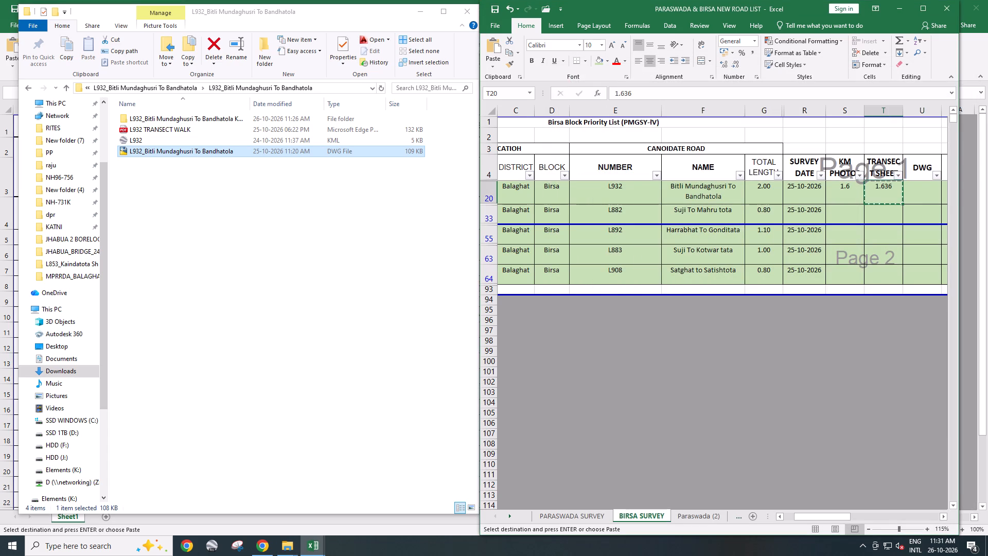
left_click(918, 187)
key("ctrl+v")
key("Right")
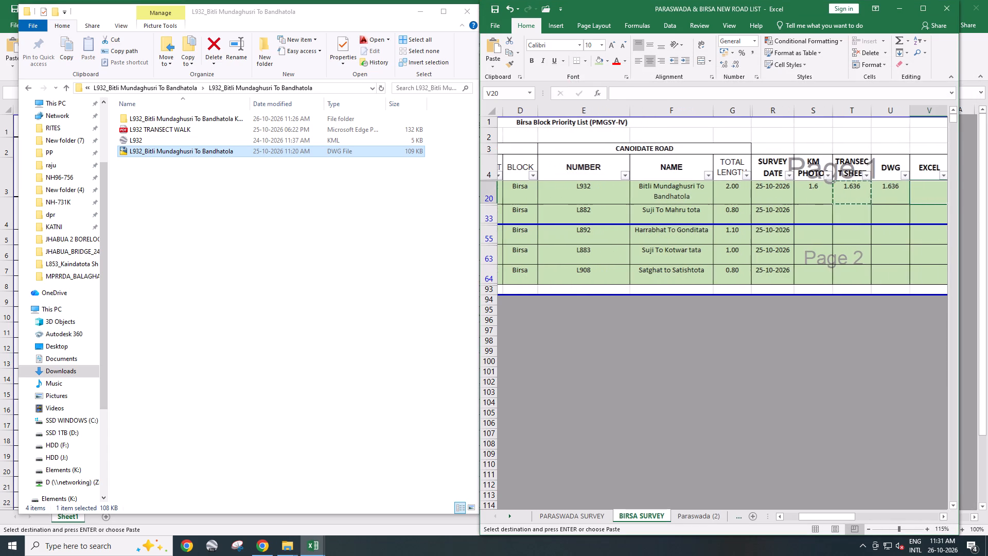
key("ctrl+v")
key("Down")
key("Right")
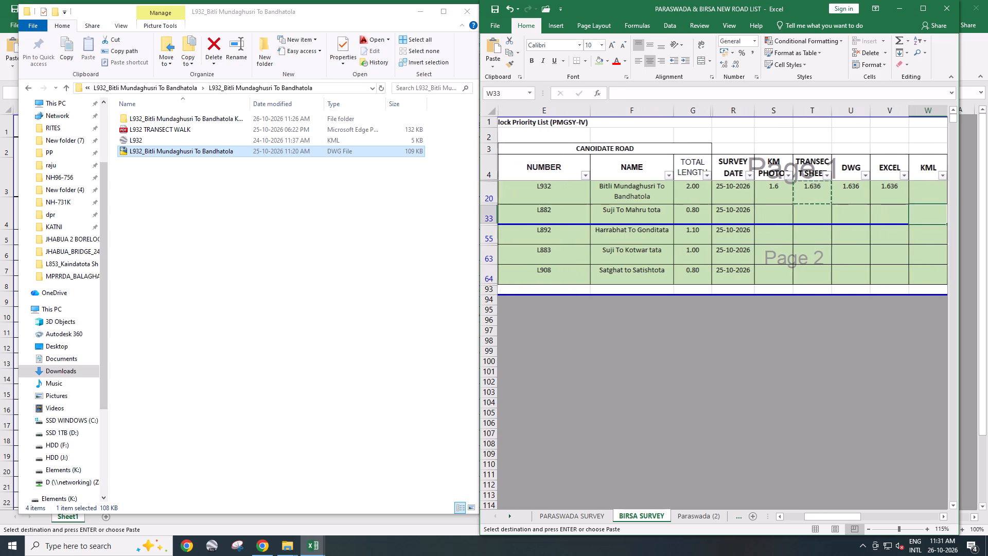
key("Up")
type("YES")
key("Right")
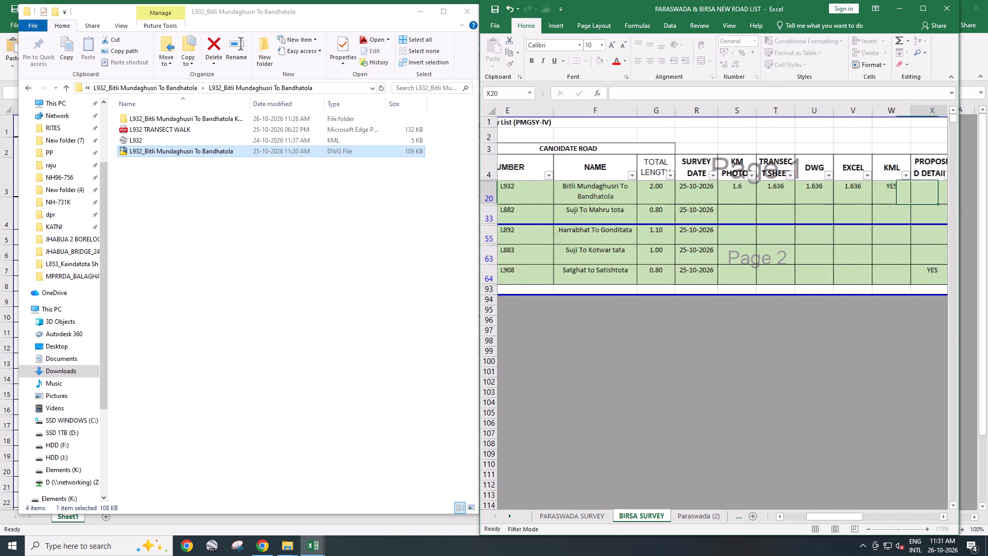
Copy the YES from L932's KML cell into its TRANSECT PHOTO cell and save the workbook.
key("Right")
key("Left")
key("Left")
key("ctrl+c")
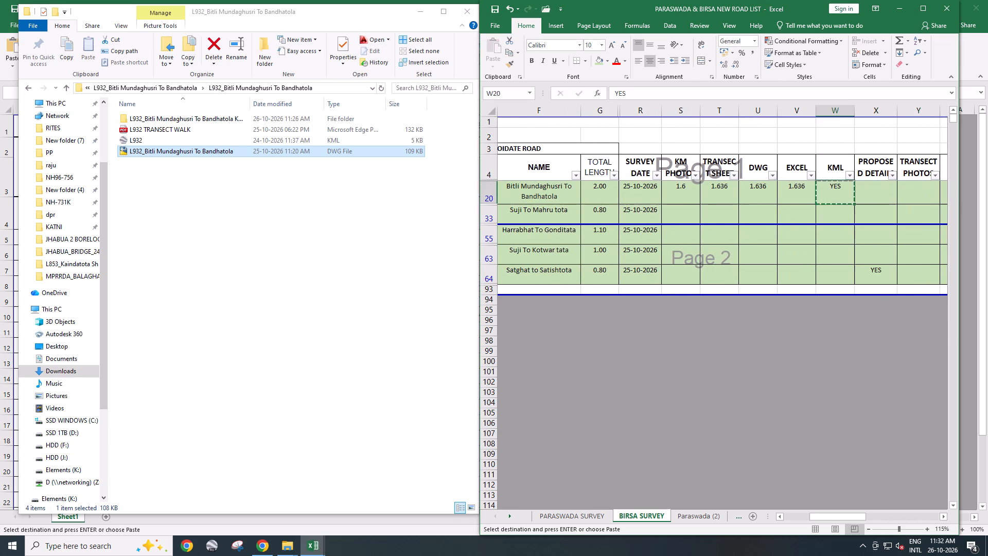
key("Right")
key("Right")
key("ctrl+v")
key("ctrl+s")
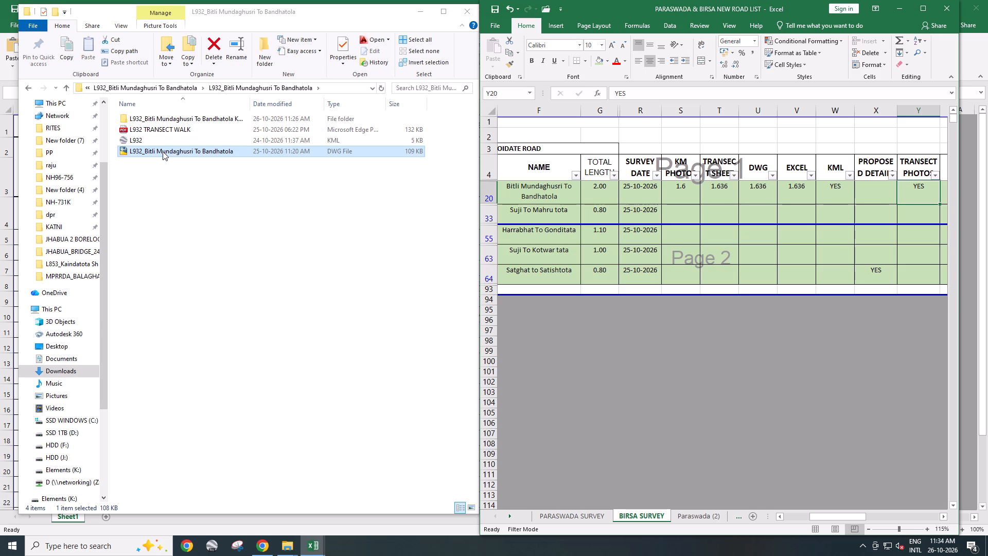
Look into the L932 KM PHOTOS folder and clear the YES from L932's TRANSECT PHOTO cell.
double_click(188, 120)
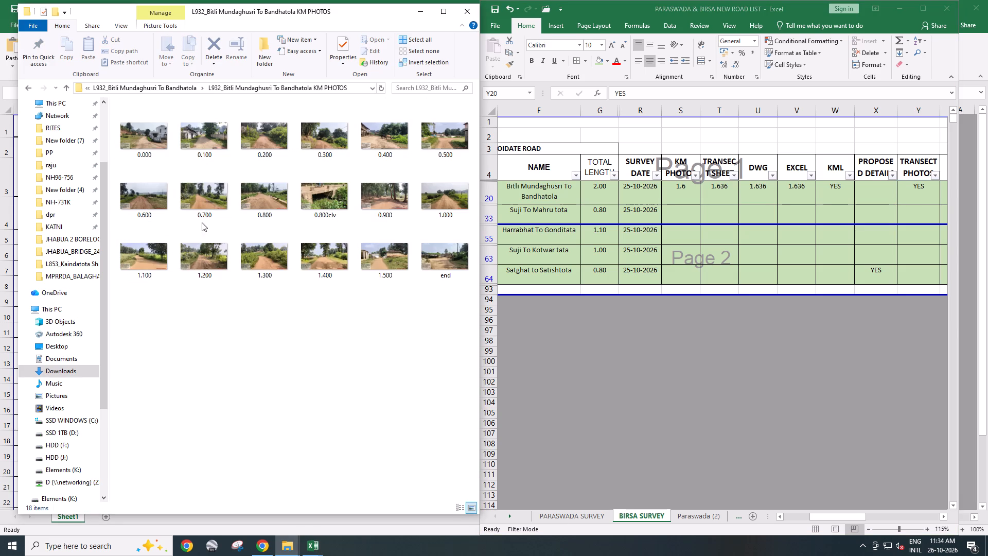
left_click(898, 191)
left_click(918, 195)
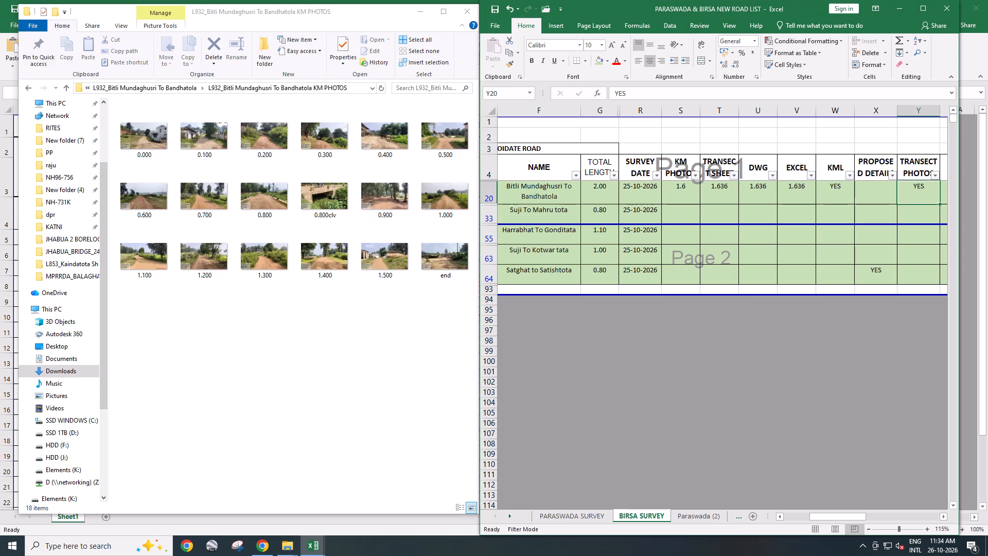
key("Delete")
Save the Birsa survey workbook.
left_click_drag(846, 518, 899, 524)
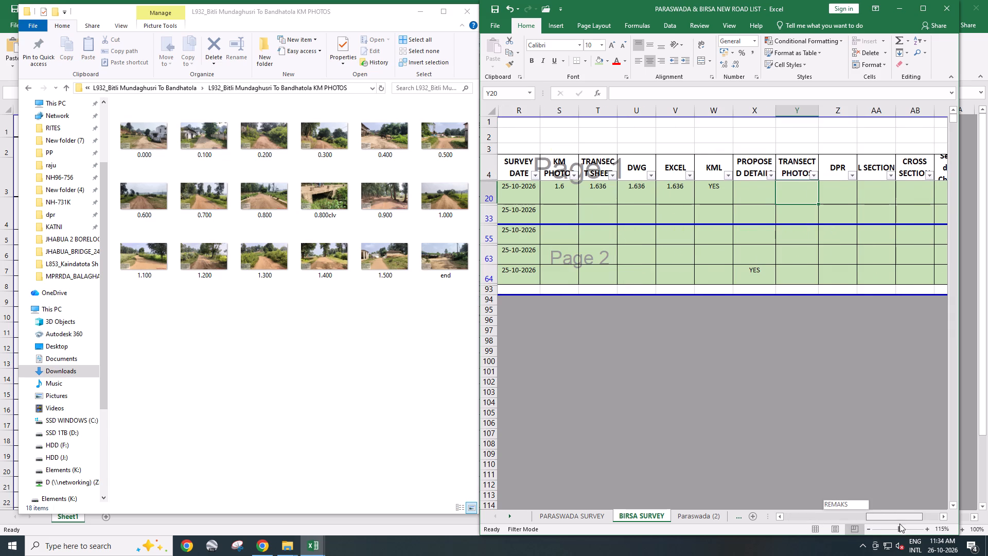
left_click_drag(899, 524, 645, 515)
key("ctrl+s")
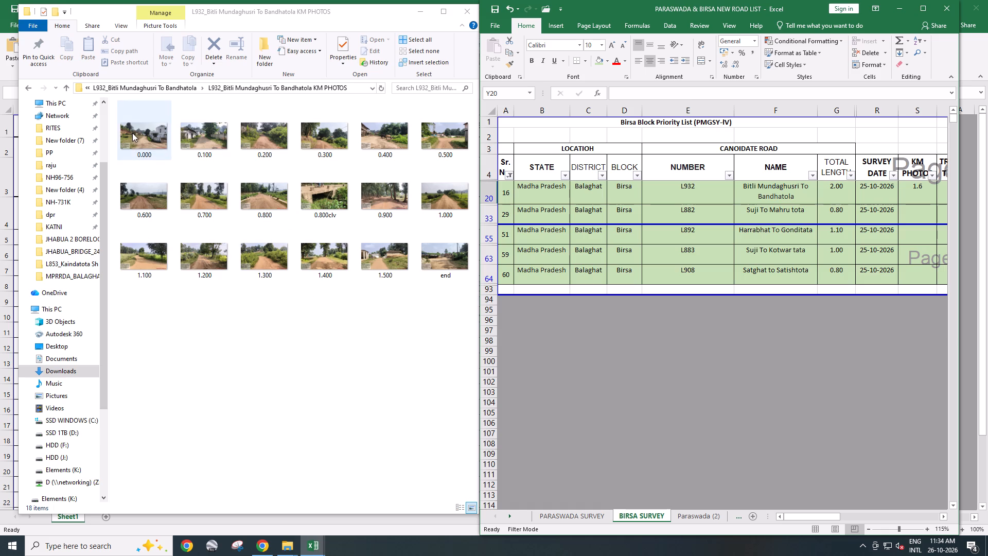
Return from the L932 KM PHOTOS folder to the Downloads folder.
left_click(149, 91)
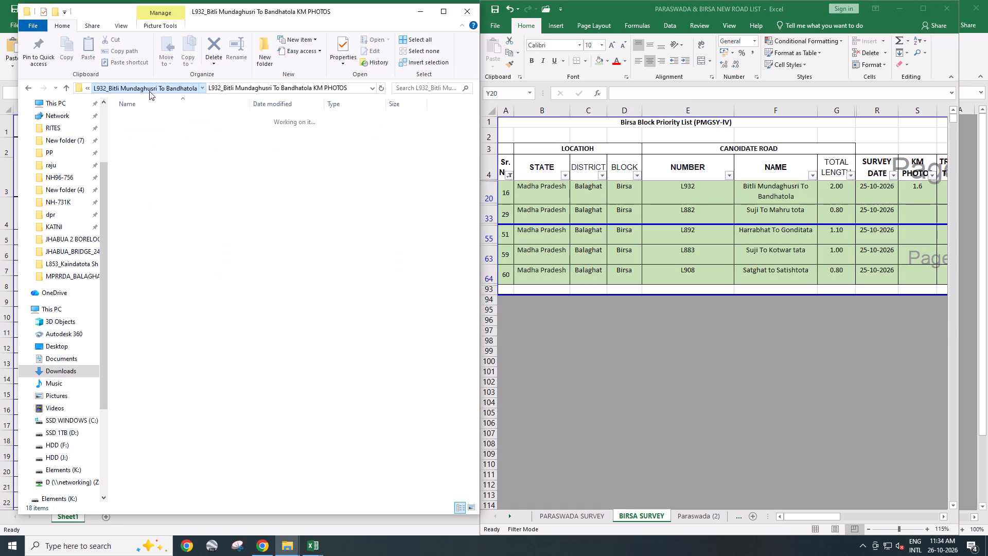
left_click(154, 90)
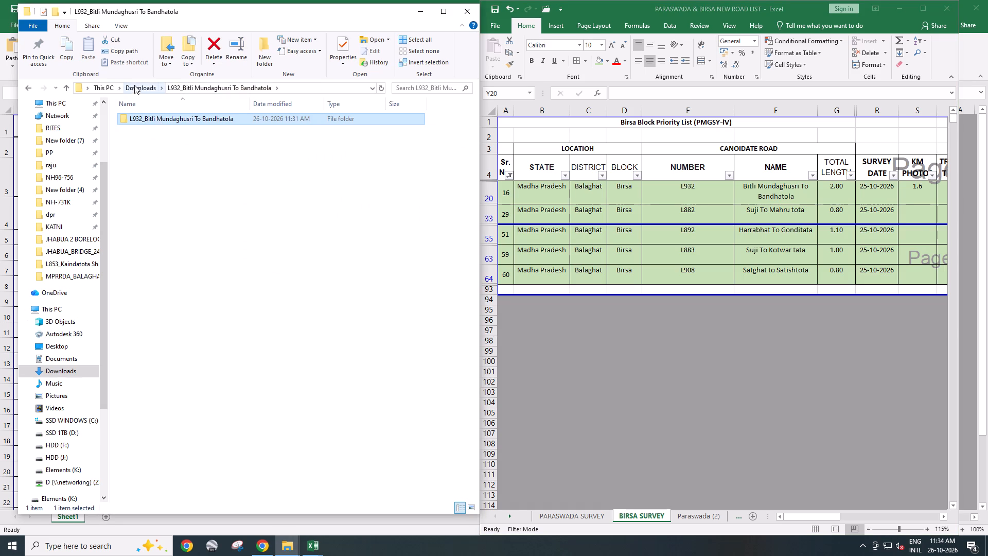
left_click(135, 88)
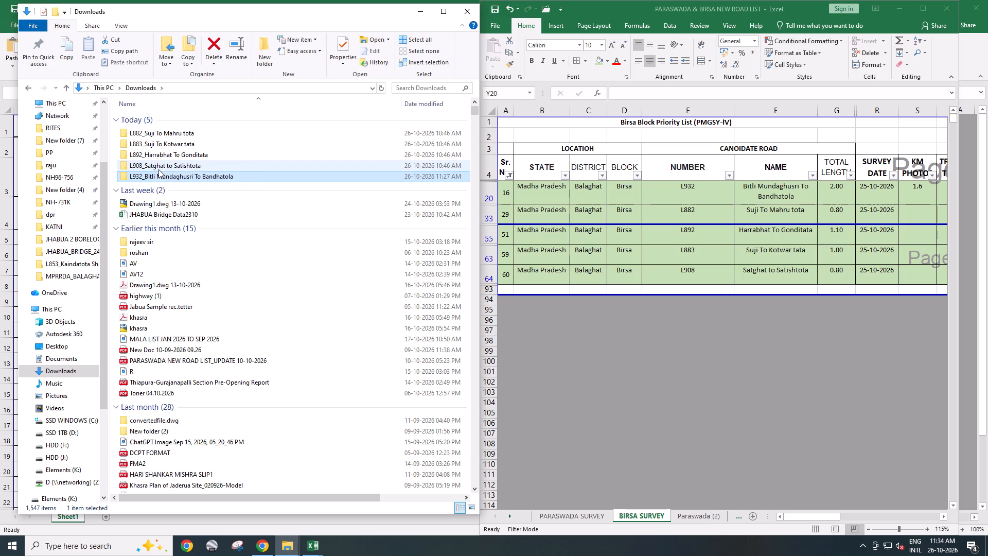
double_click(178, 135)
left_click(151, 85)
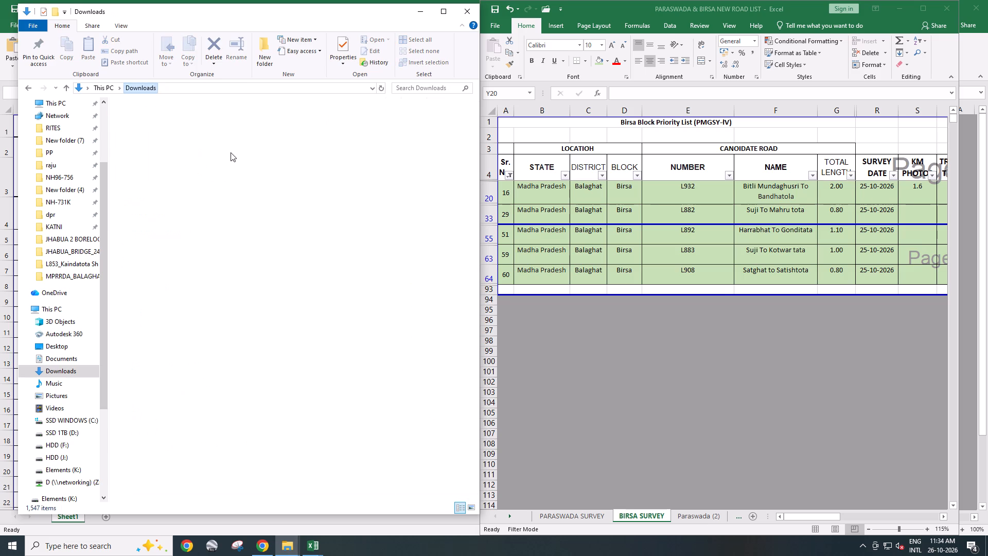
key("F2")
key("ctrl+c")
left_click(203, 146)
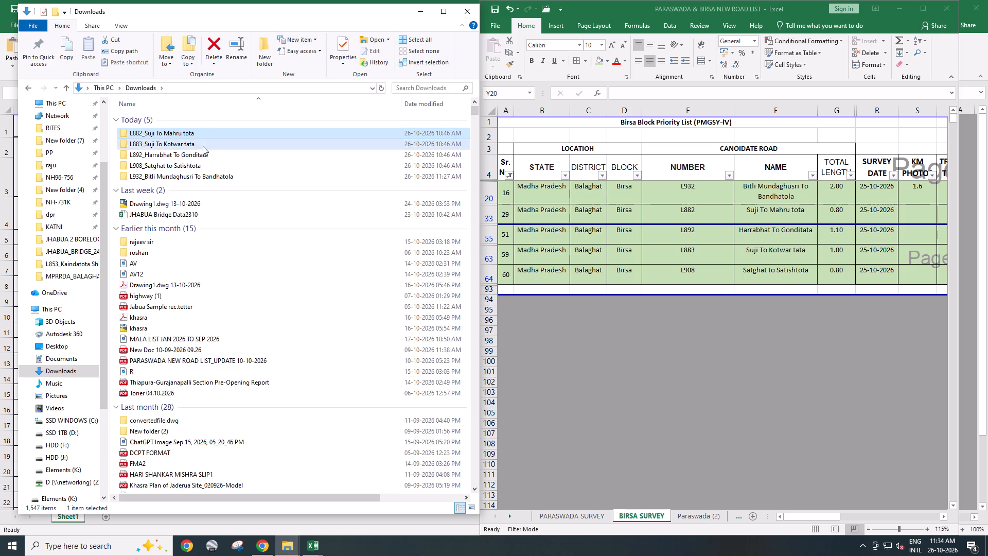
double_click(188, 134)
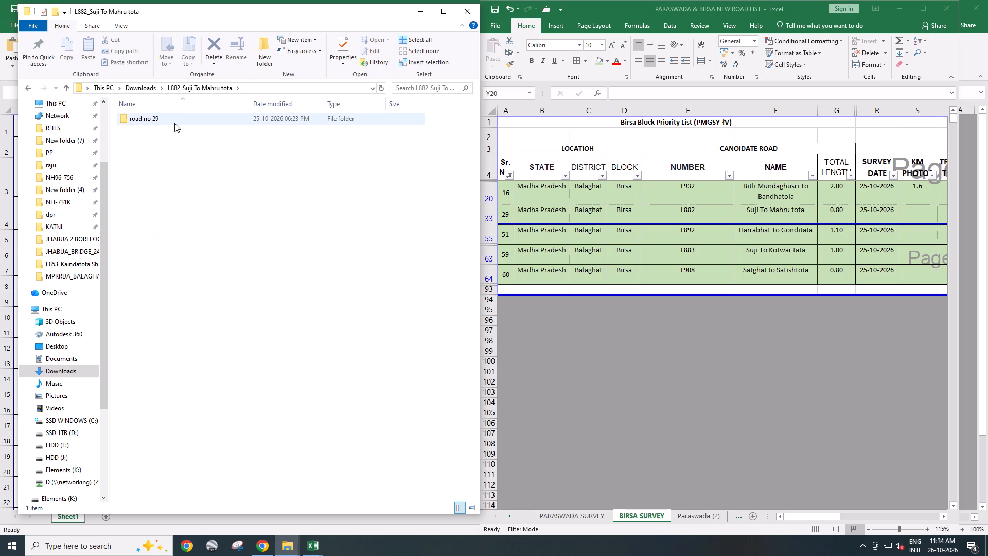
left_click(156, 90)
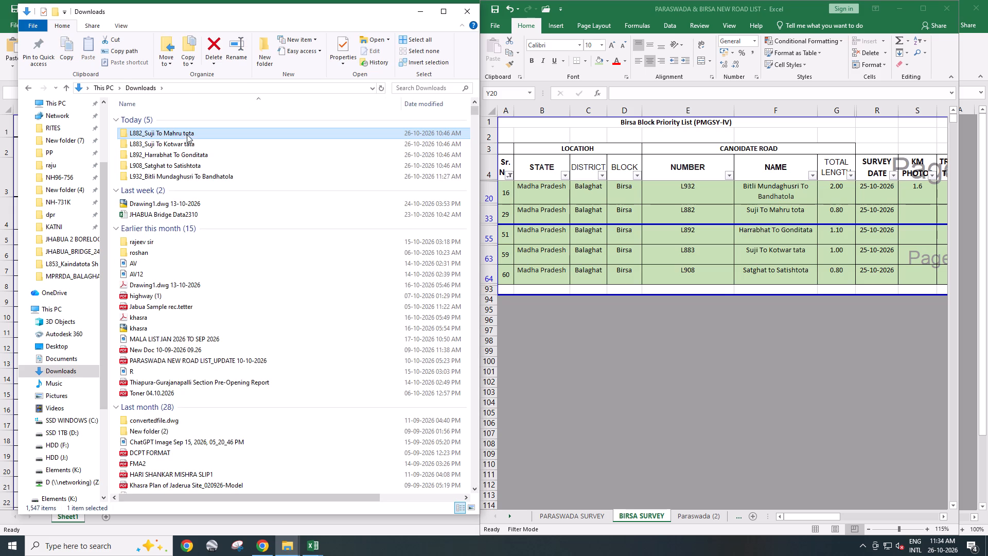
Rename the L882 road folder in Downloads as L882_Suji To Mahru tola.
left_click(188, 135)
key("F2")
left_click(191, 133)
key("BackSpace")
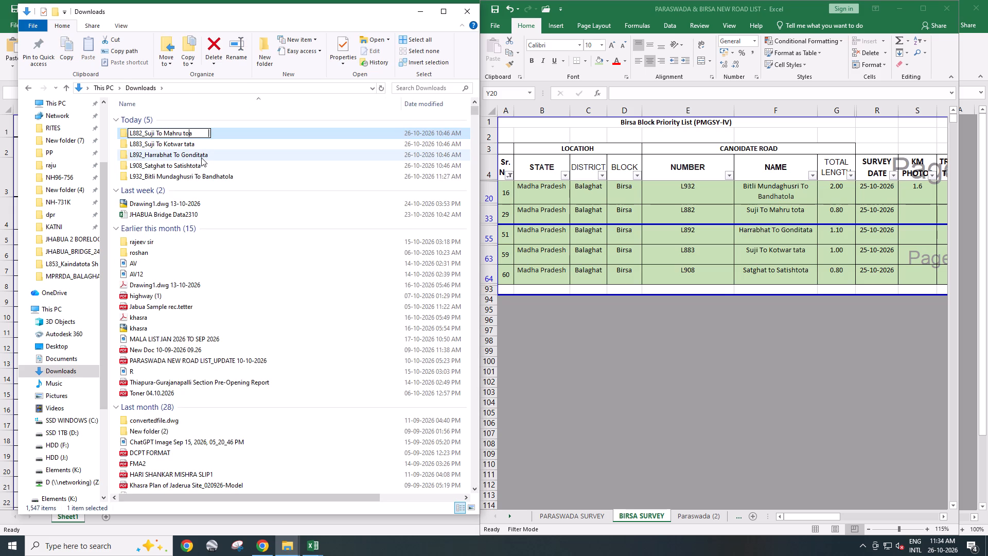
key("l")
key("BackSpace")
key("shift+l")
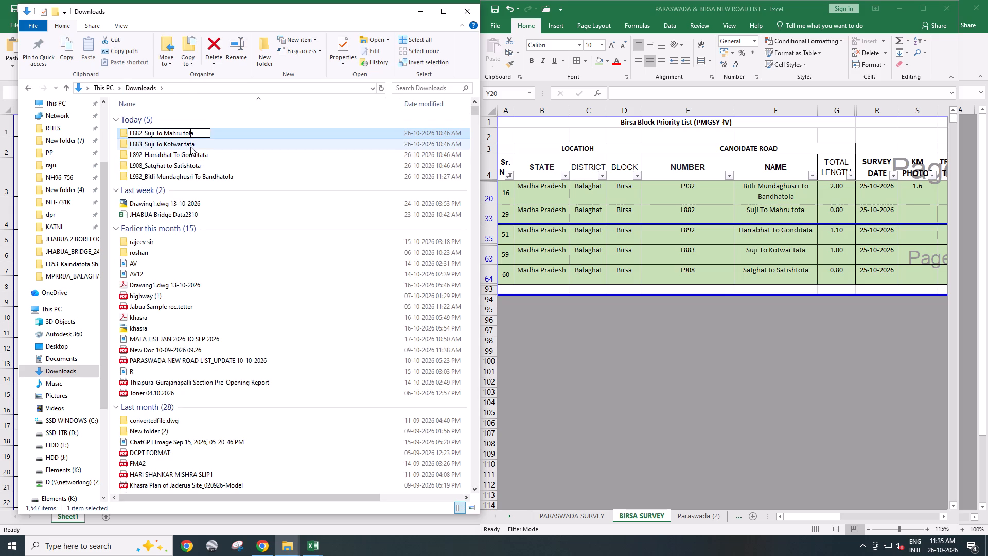
left_click(193, 149)
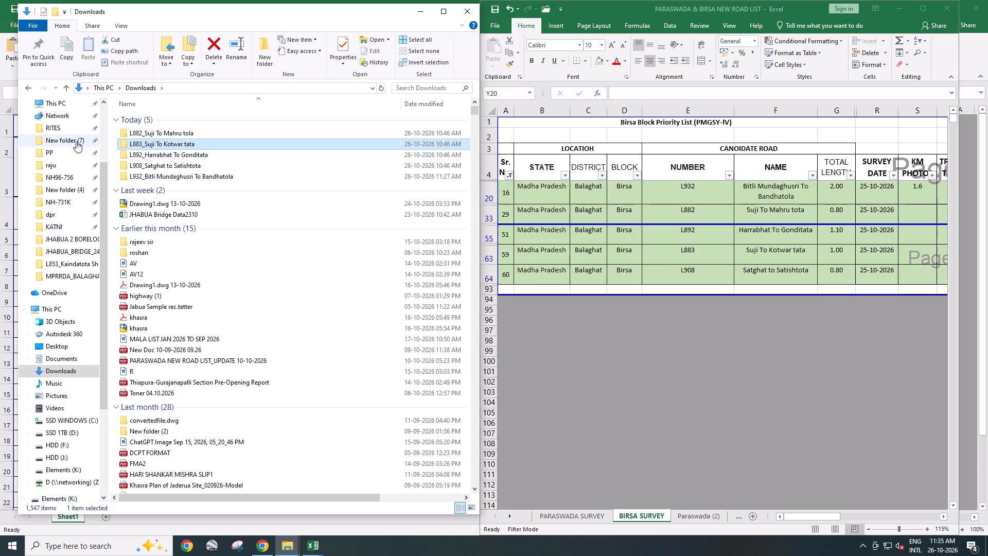
Rename the L883 road folder in Downloads as L883_Suji To Kotwar tola.
left_click(191, 146)
key("F2")
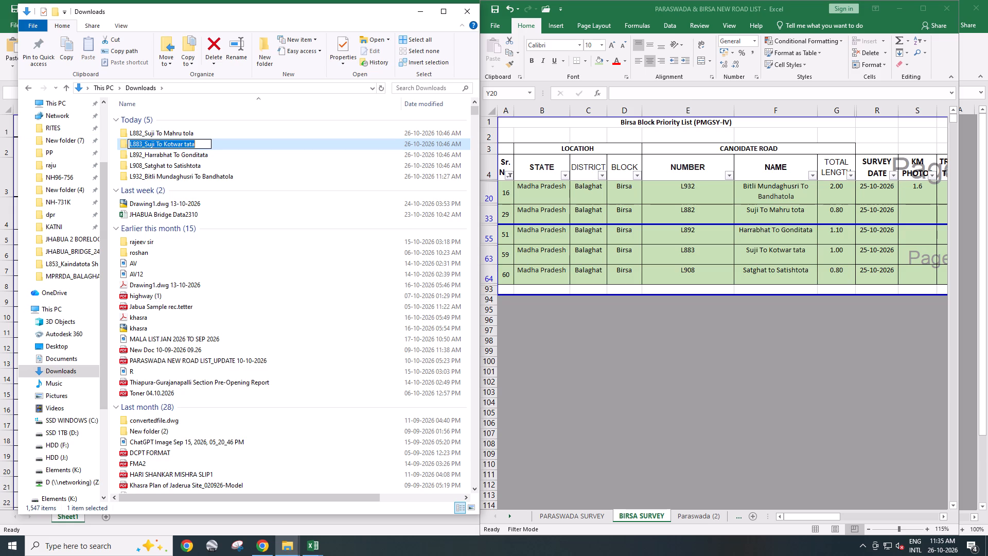
left_click_drag(184, 143, 207, 144)
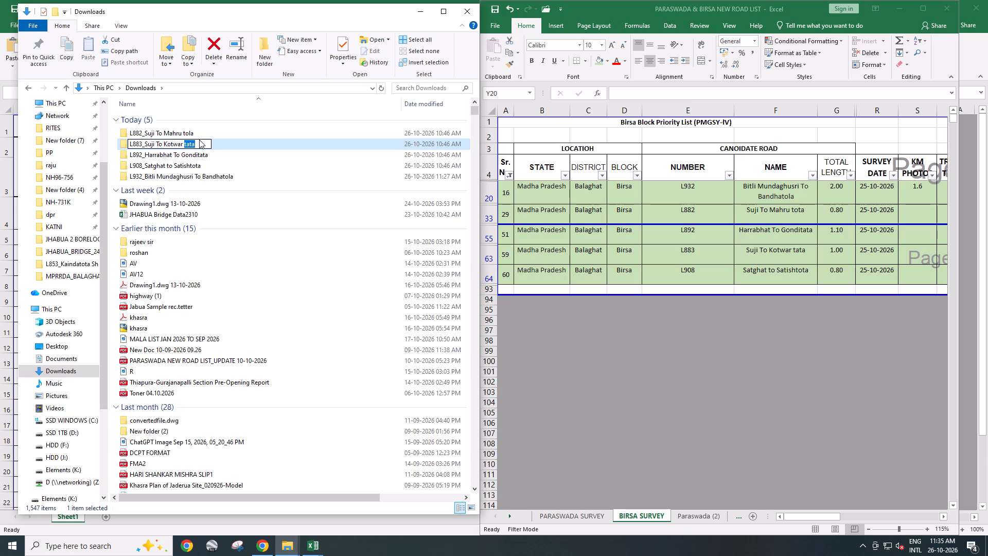
key("shift+t")
type("ola")
left_click(190, 173)
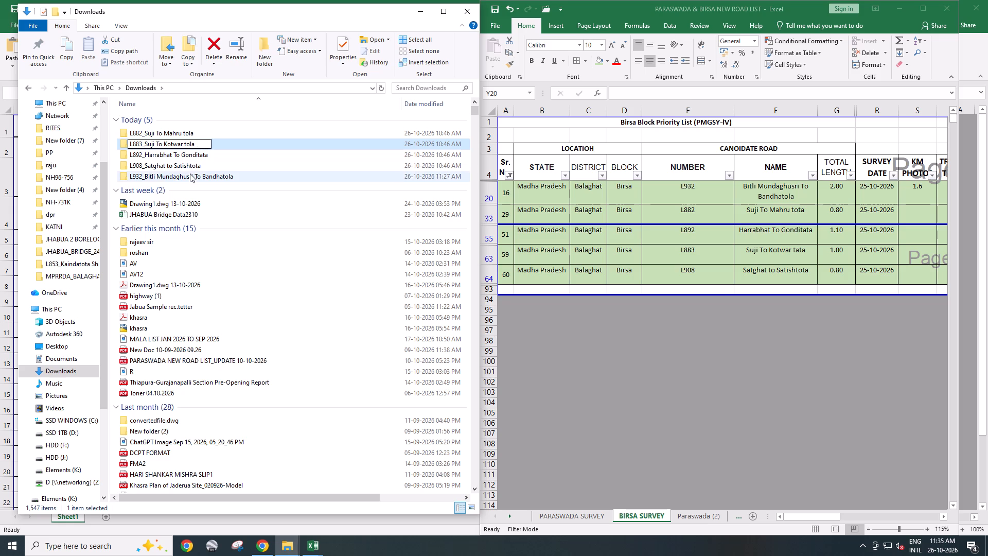
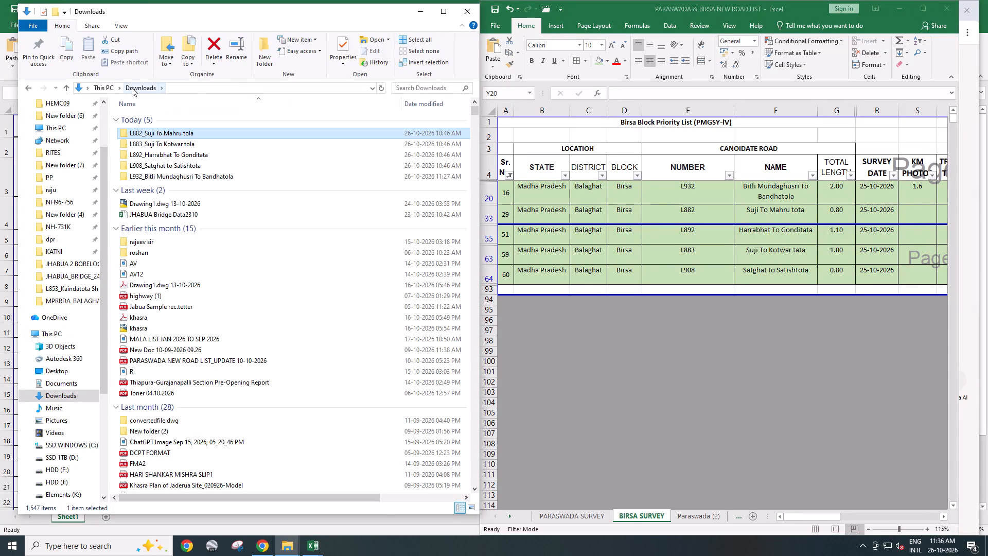
Rename the "road no 29" subfolder inside the L882 road folder as L882_Suji To Mahru tola, matching its parent folder.
key("F2")
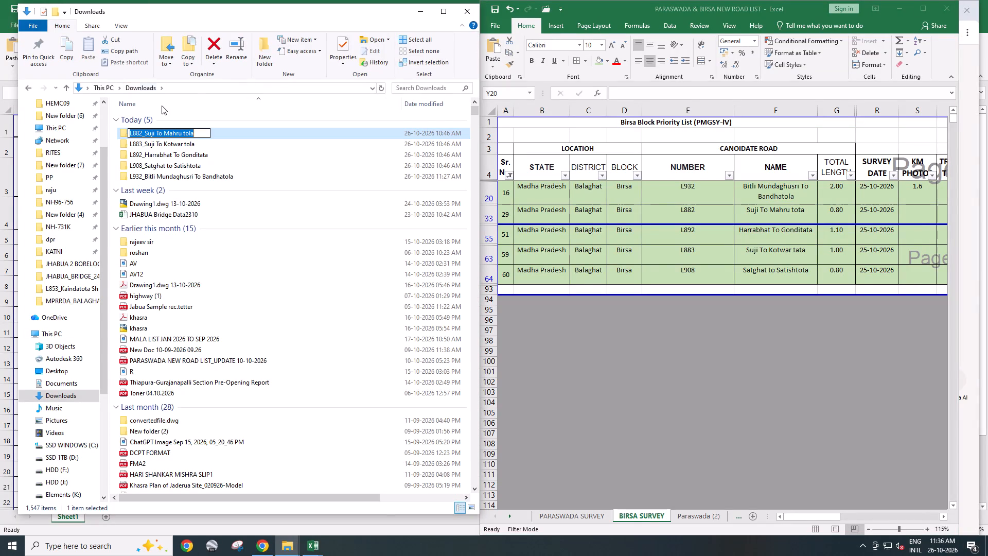
key("ctrl+c")
left_click(180, 153)
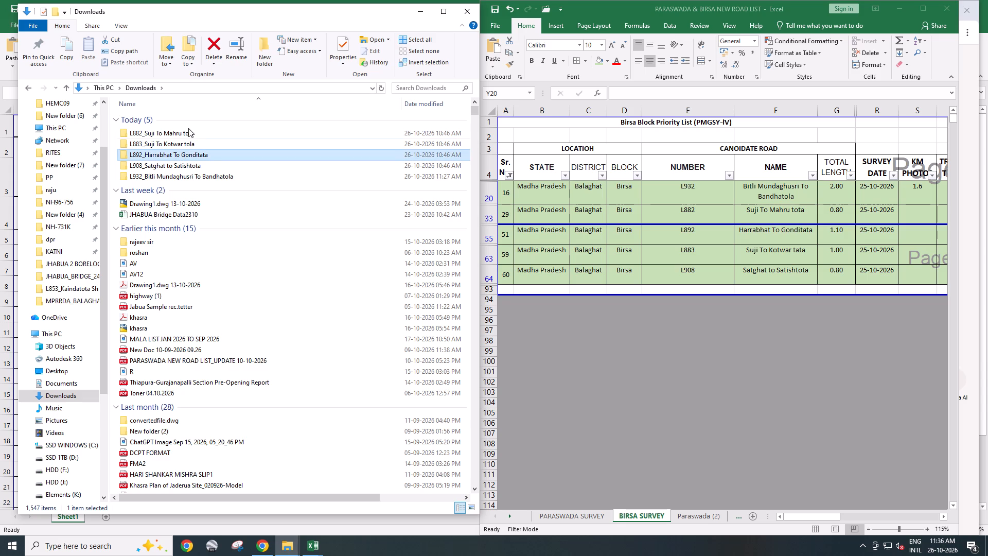
double_click(189, 128)
left_click(177, 123)
key("F2")
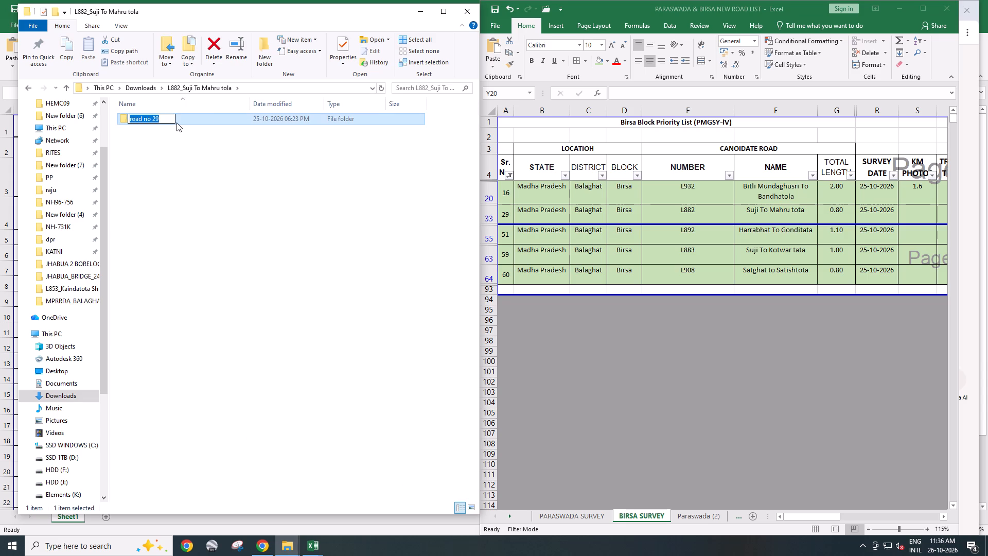
key("ctrl+v")
left_click(193, 148)
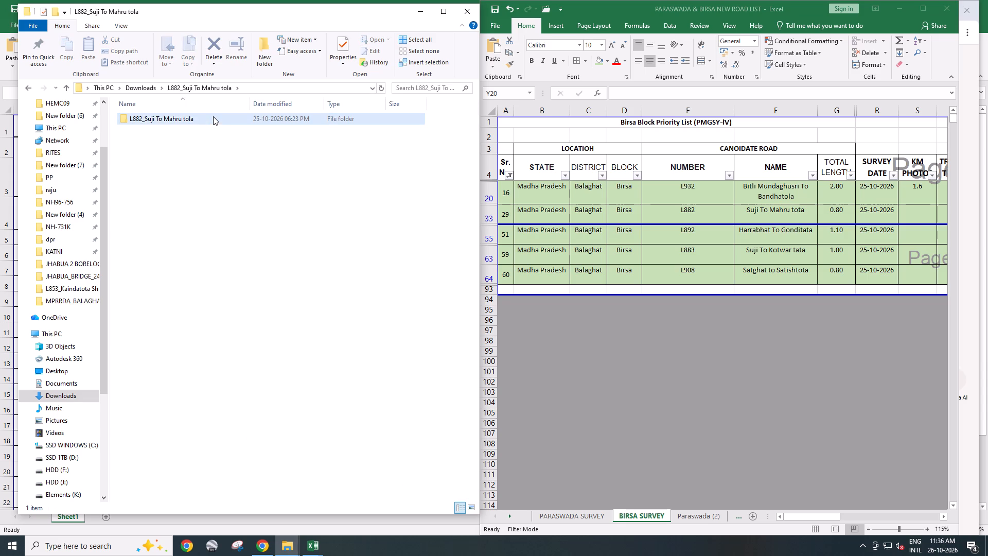
In the inner L882 folder, rename the "photo 29" folder as L882_Suji To Mahru tola KM PHOTOS.
double_click(213, 116)
left_click(158, 117)
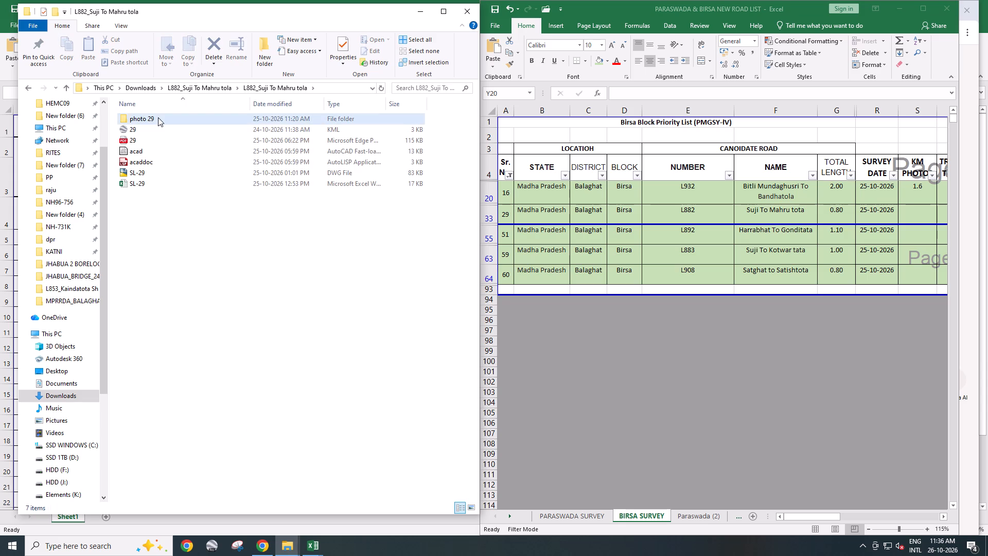
key("F2")
key("ctrl+v")
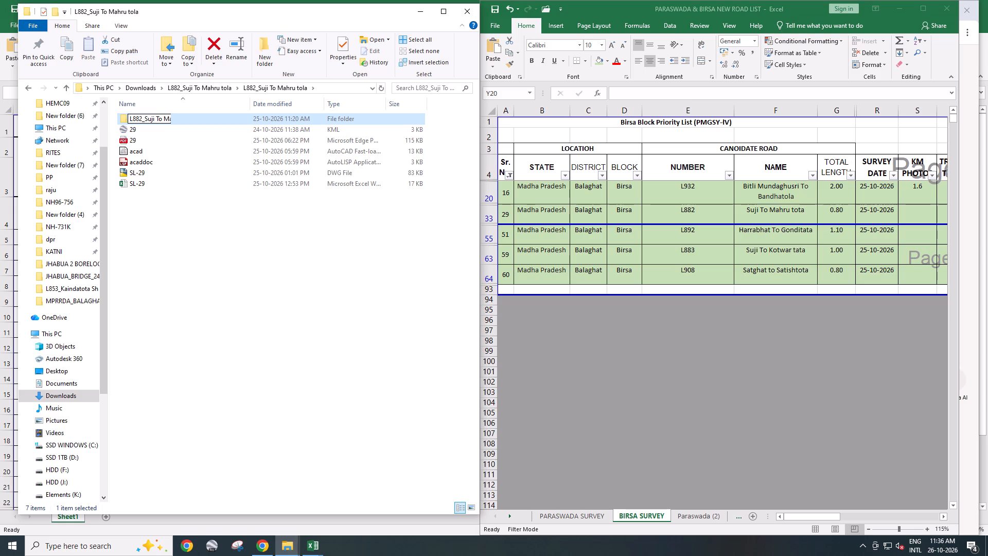
key("space")
type("KM PHOTOS")
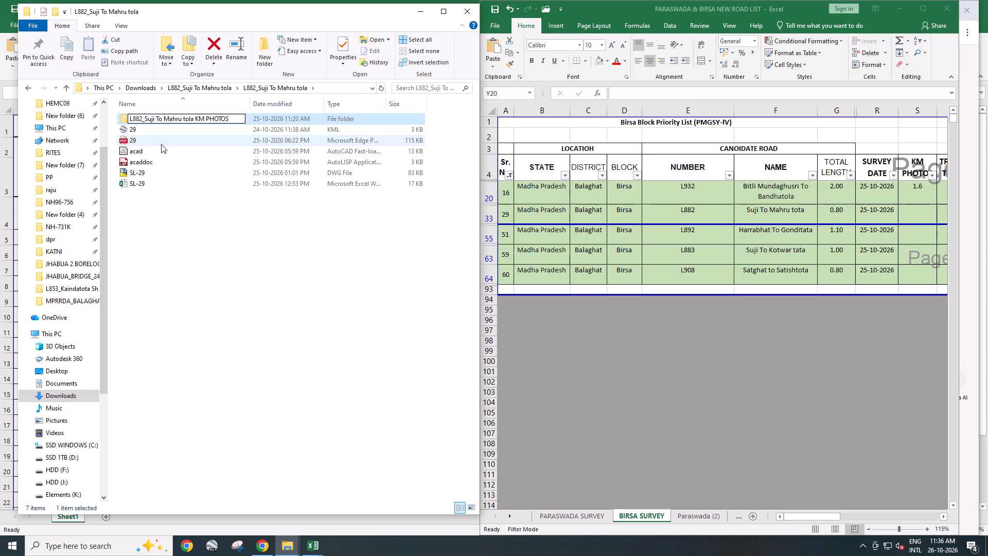
Rename both SL-29 files, the DWG drawing and the Excel workbook, as L882_Suji To Mahru tola.
left_click(153, 176)
key("F2")
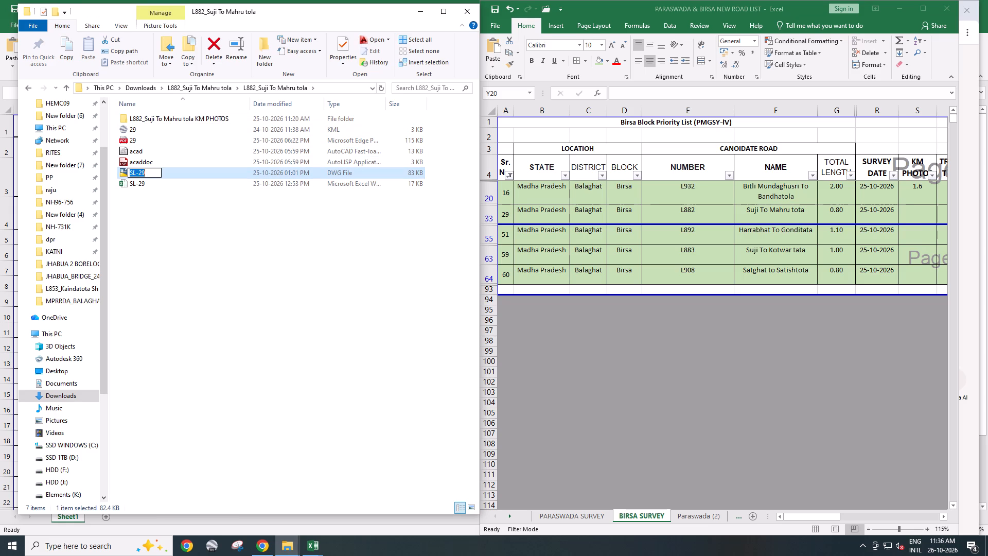
key("ctrl+v")
left_click(148, 182)
key("F2")
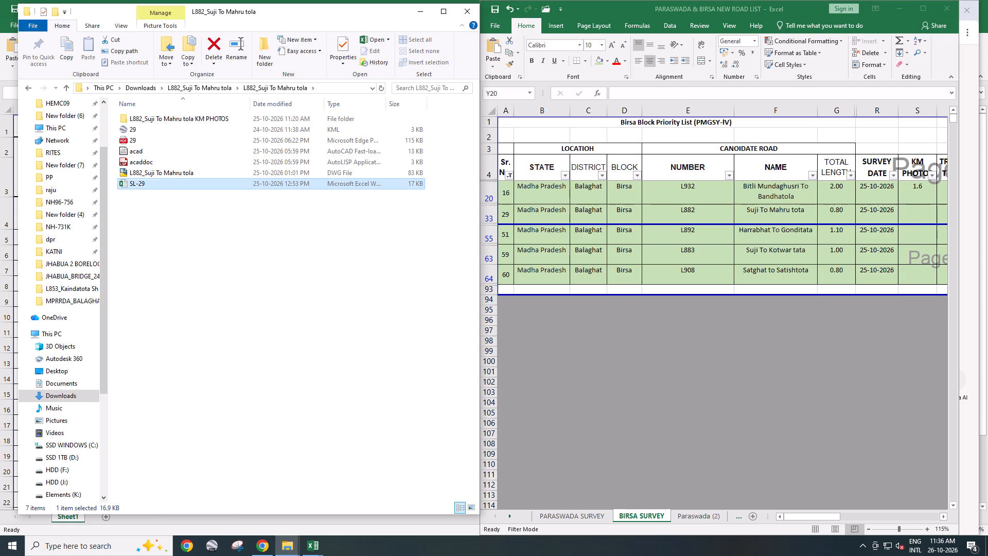
key("ctrl+v")
left_click(152, 216)
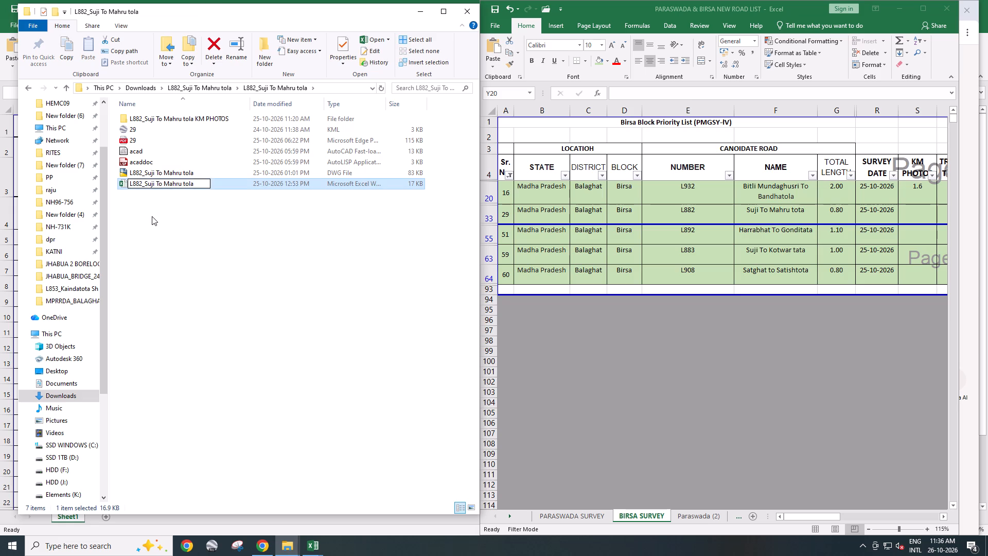
Delete the acad and acaddoc AutoCAD support files from the L882 folder.
left_click(140, 151)
left_click(144, 161, "ctrl")
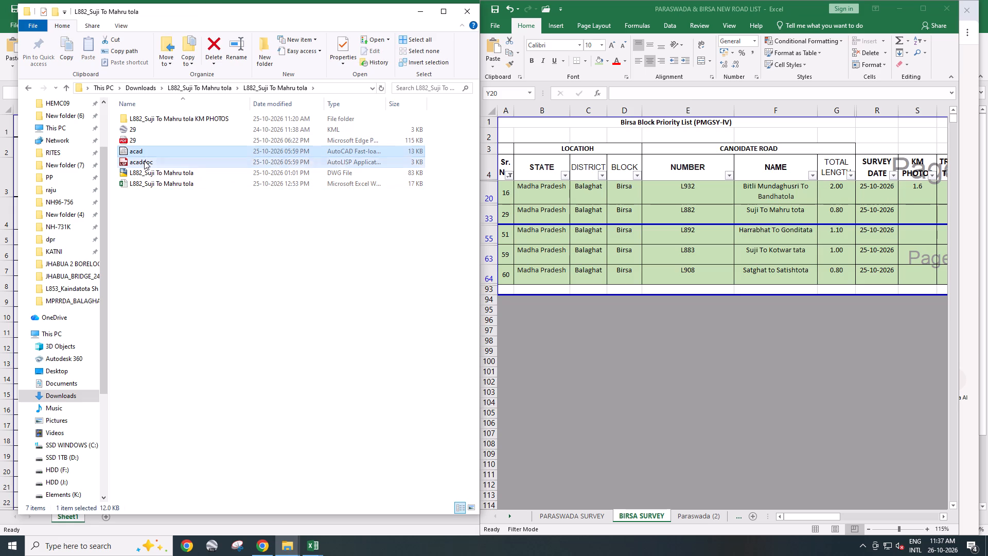
key("Delete")
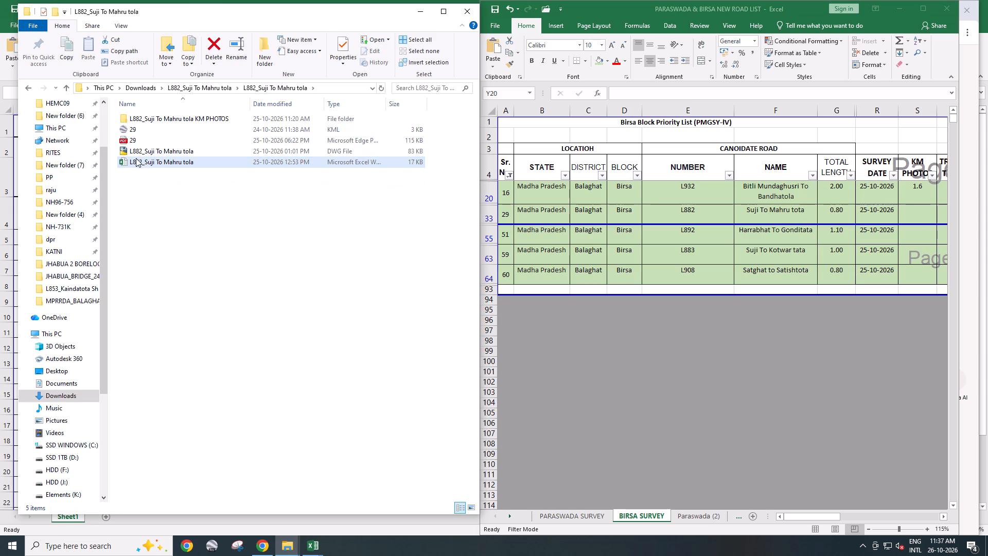
Rename the PDF file 29 in the L882 folder as L882 TRANSECT WALK.
left_click(140, 140)
key("F2")
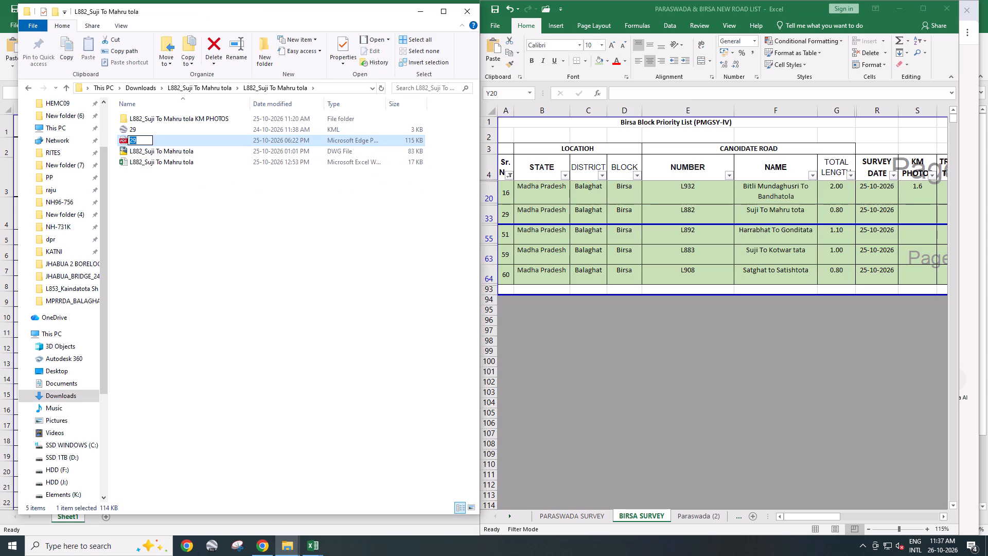
key("l")
type("882")
key("space")
type("TRA")
type("NSECT WALK")
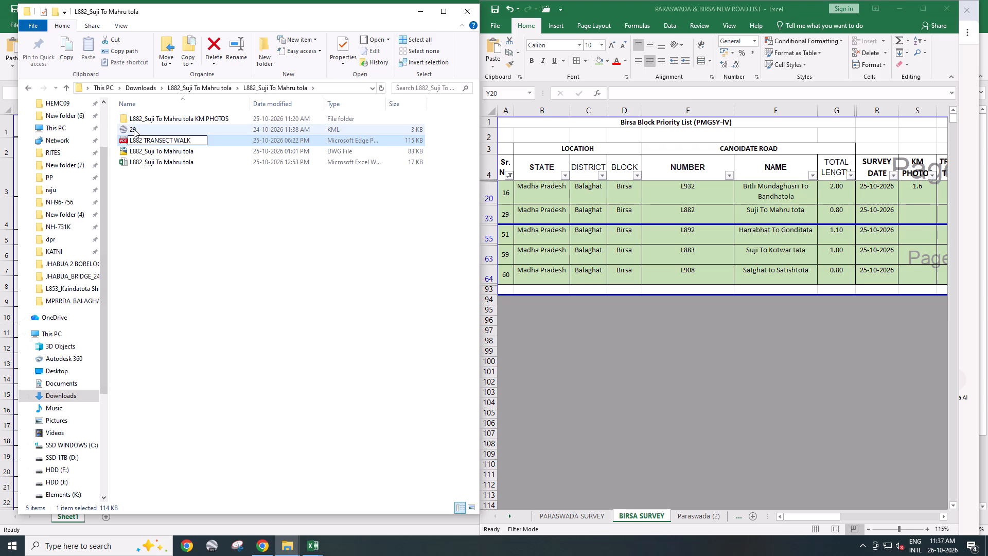
Rename the KML file 29 in the L882 folder as L882.
left_click(134, 128)
key("F3")
left_click(139, 128)
key("F2")
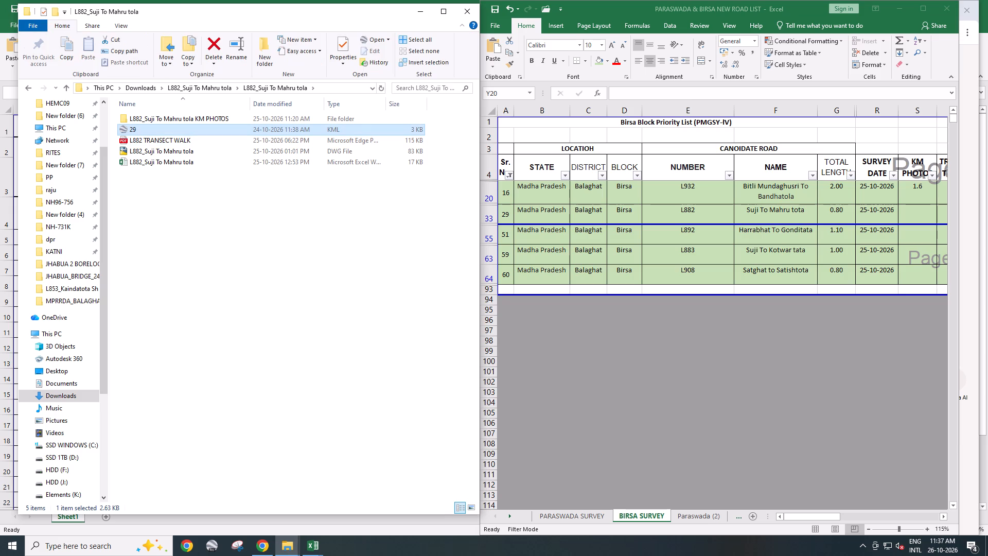
key("l")
type("882")
left_click(179, 228)
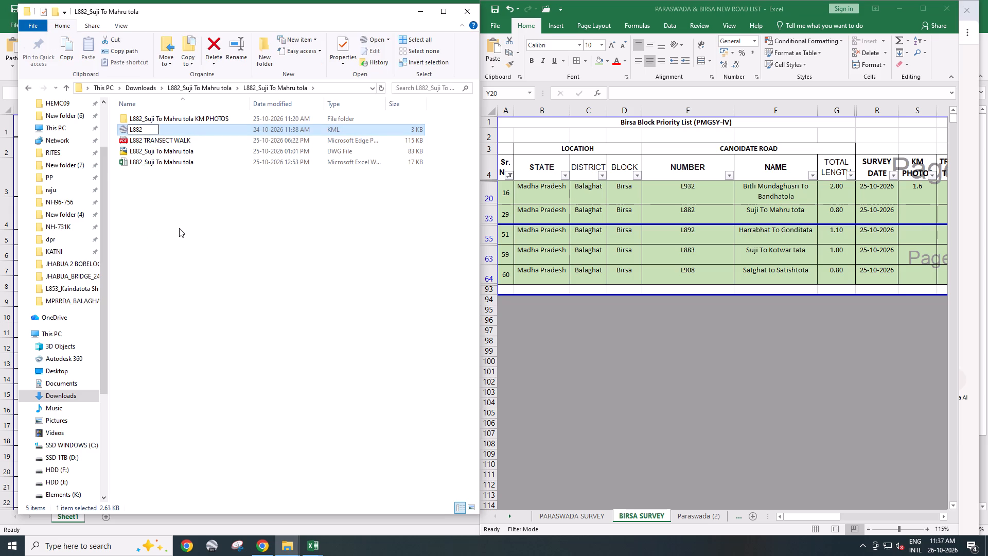
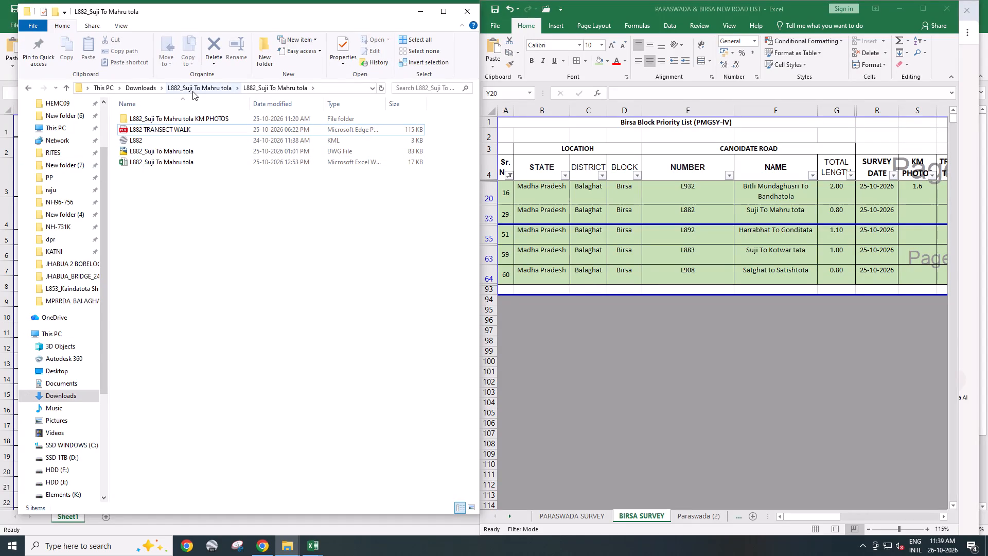
Review road L882's last KM photo and its transect walk PDF to find where the surveyed road ends.
left_click(179, 125)
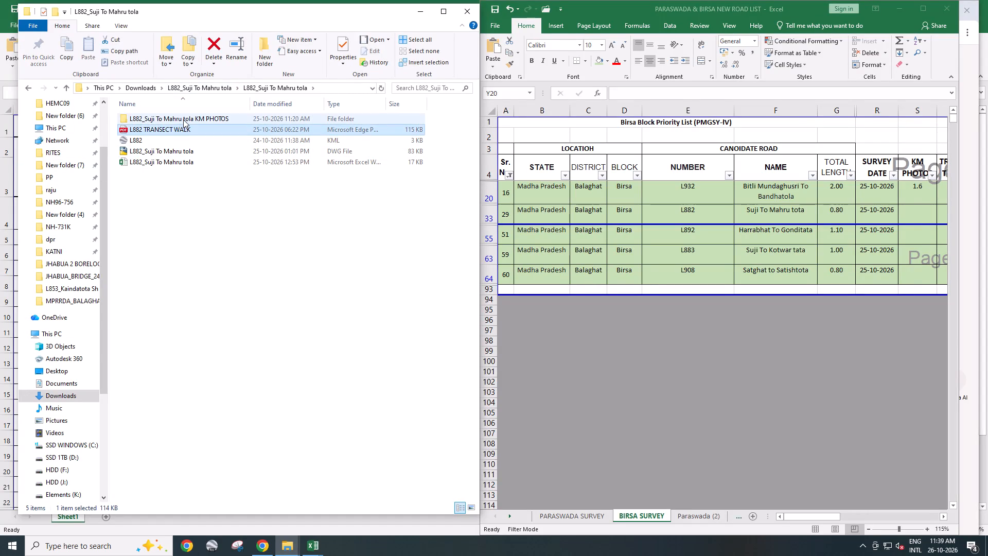
double_click(183, 119)
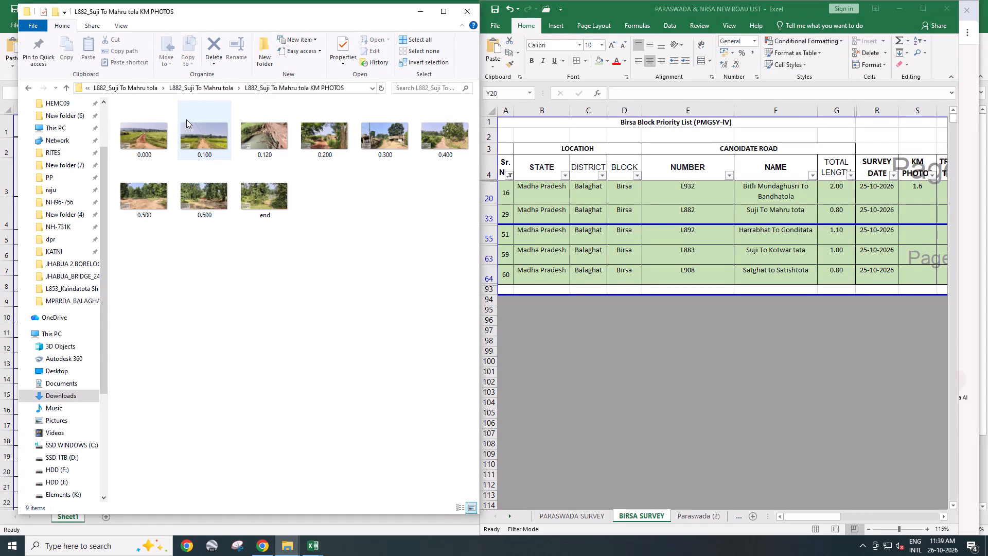
double_click(262, 201)
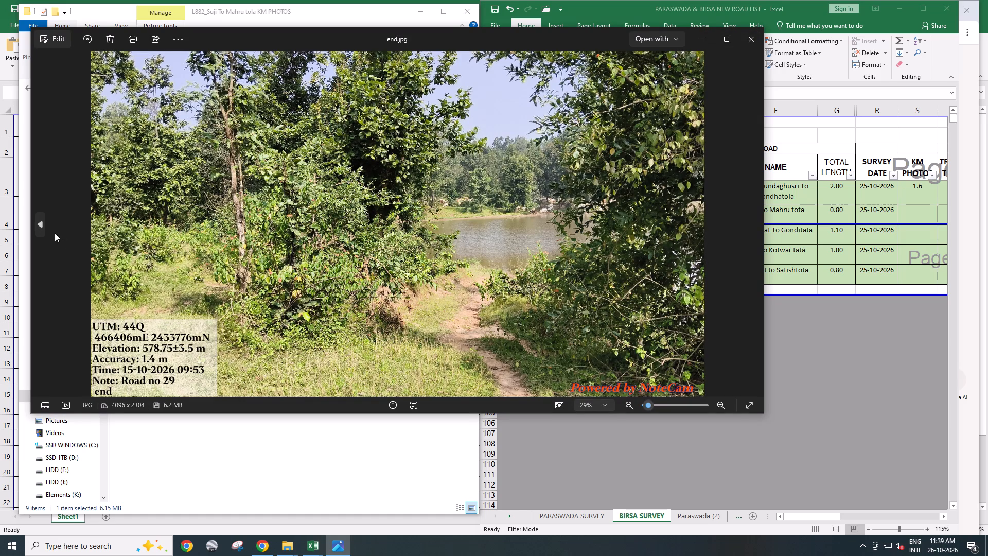
left_click(47, 233)
left_click(751, 40)
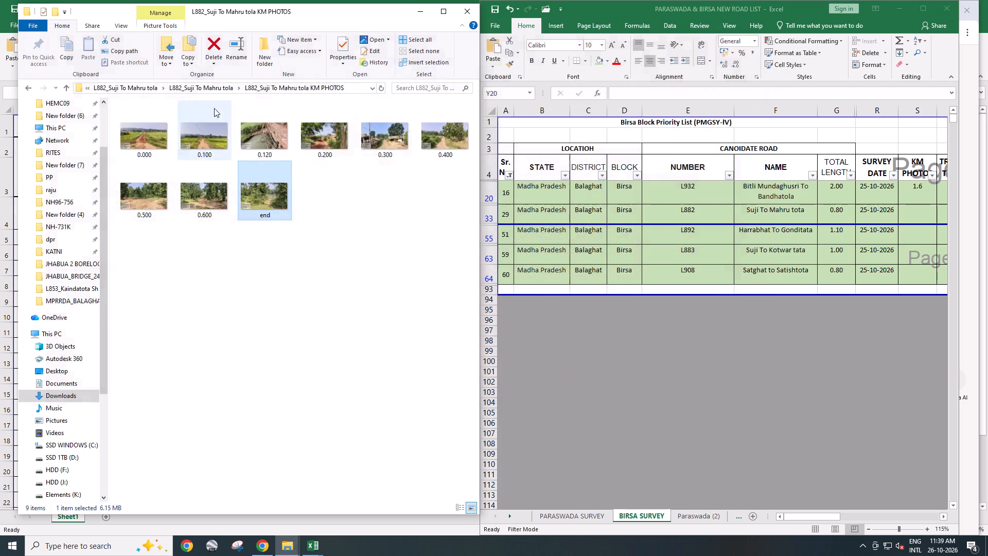
left_click(225, 86)
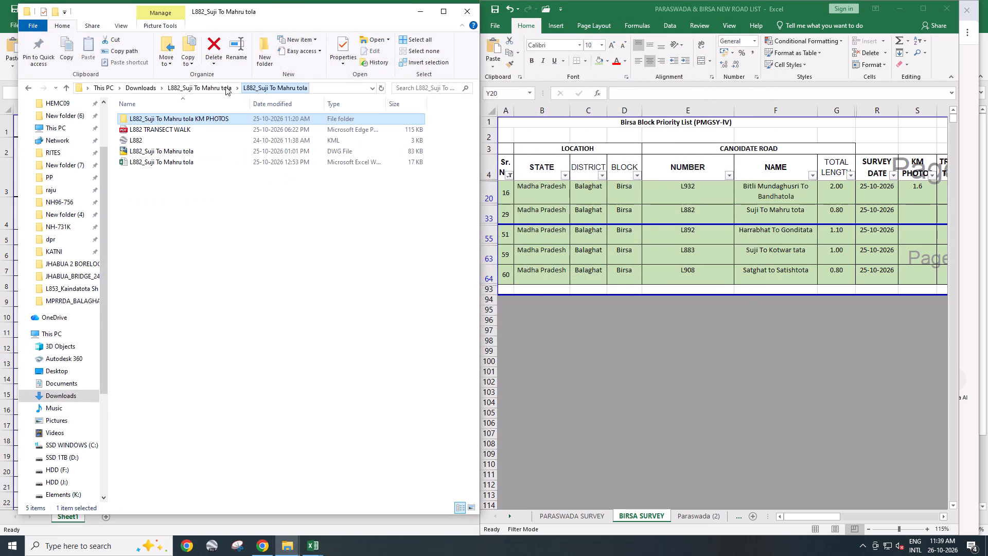
double_click(188, 128)
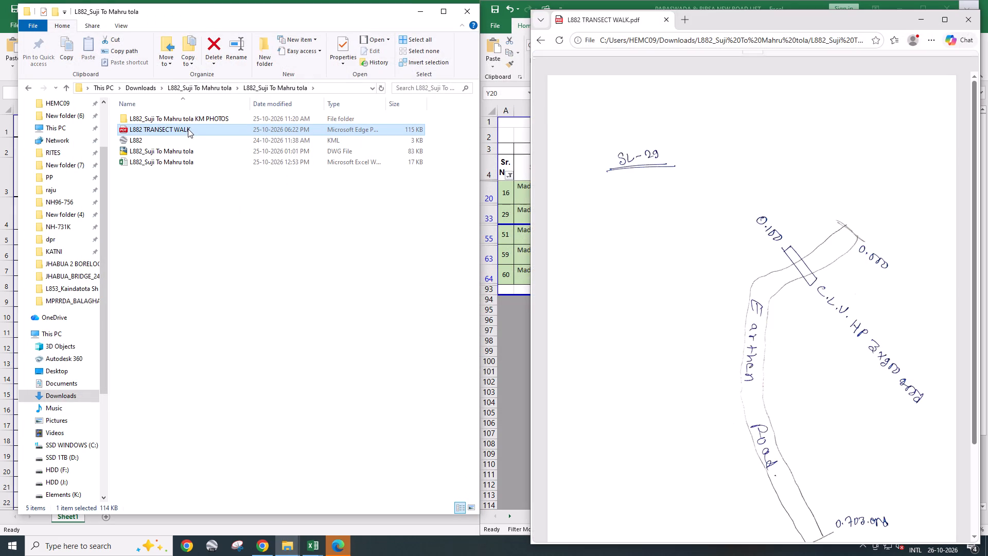
scroll(726, 286, "down", 4)
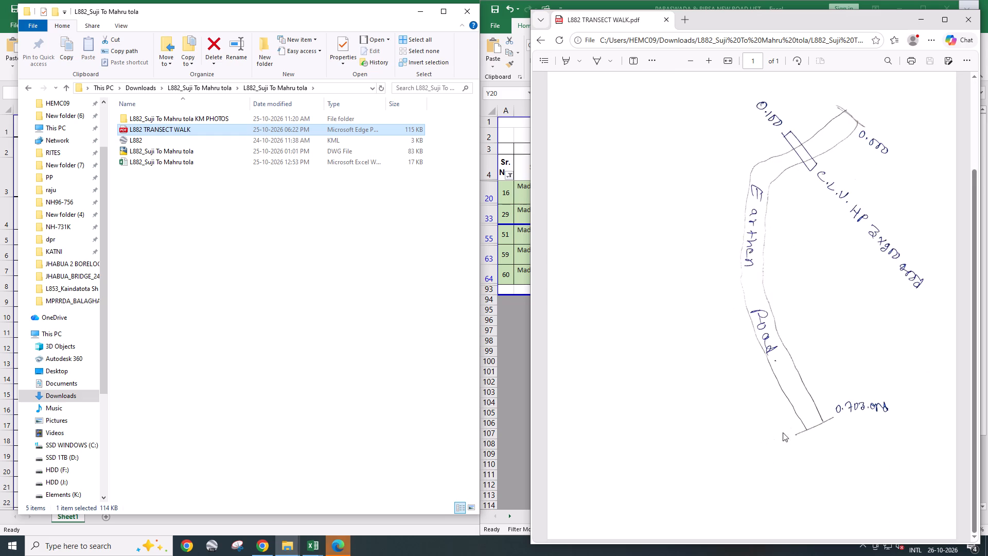
left_click(971, 14)
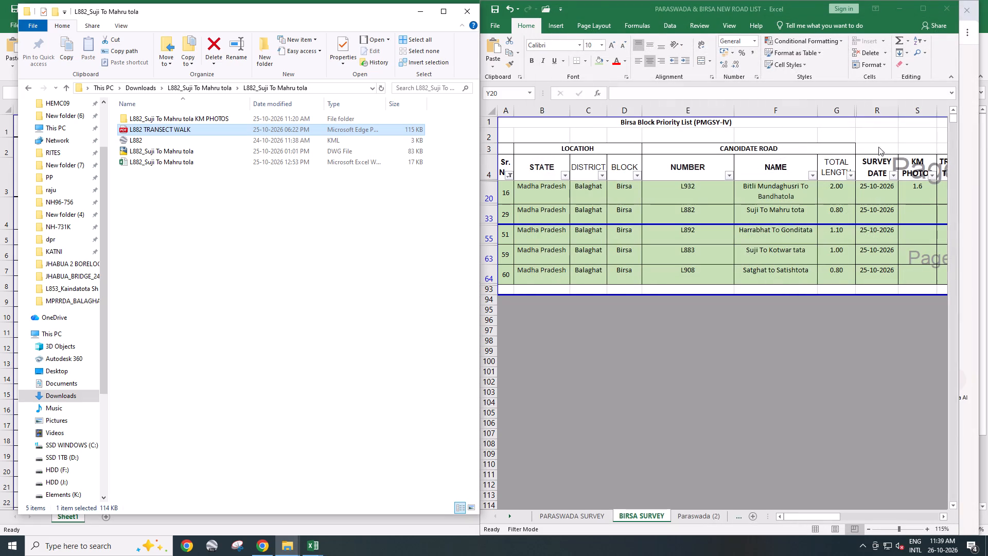
Enter 0.700 as the KM PHOTO length for road L882, Suji To Mahru tola, in the BIRSA SURVEY sheet.
left_click(864, 221)
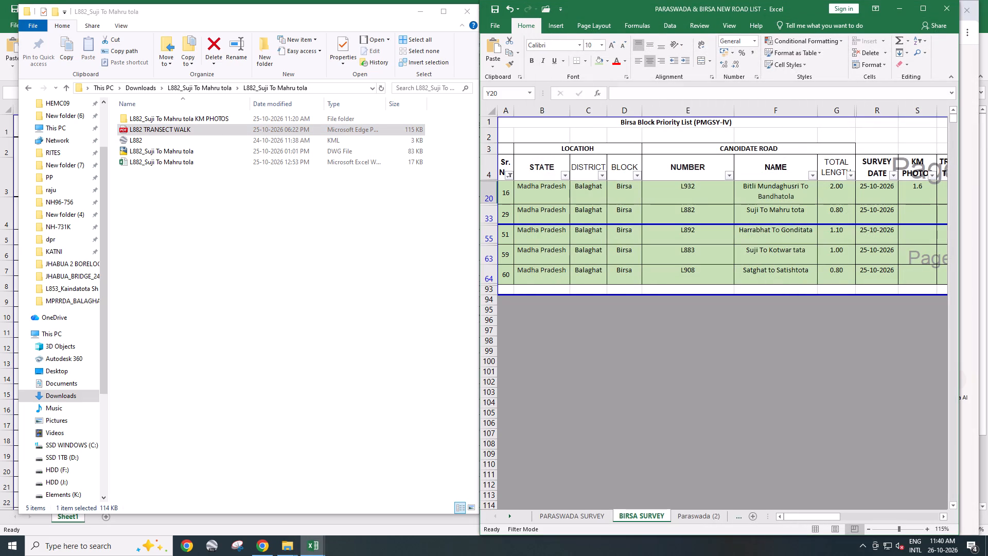
left_click(914, 212)
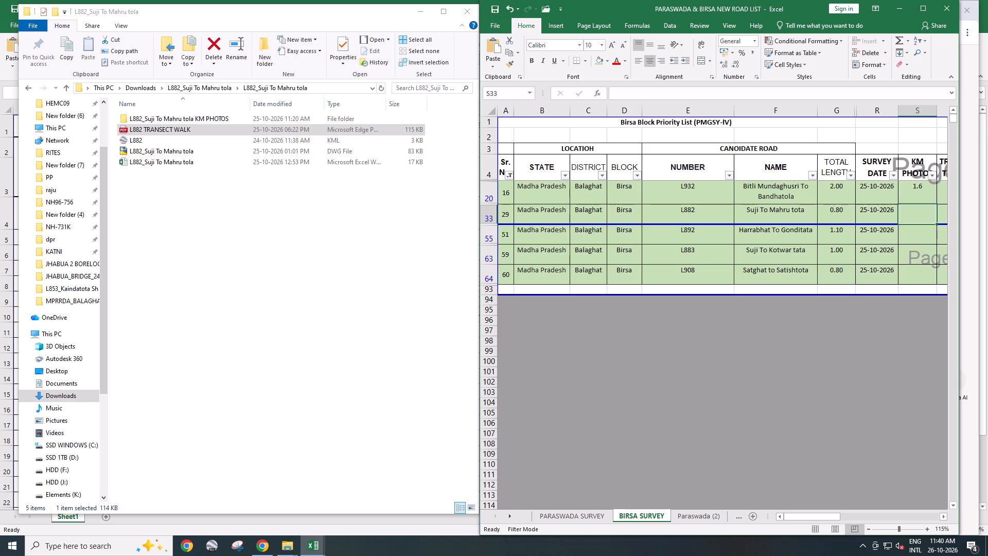
double_click(353, 115)
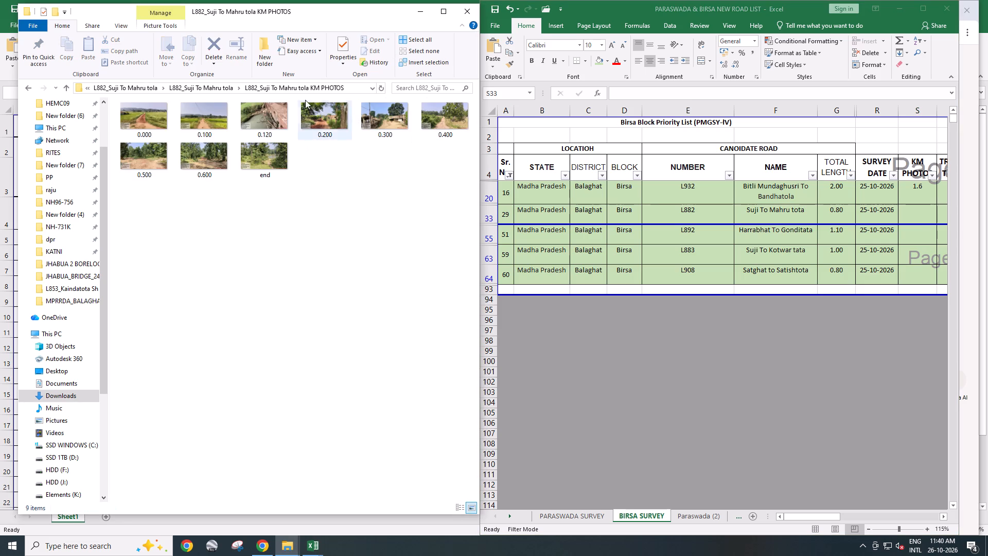
left_click(206, 84)
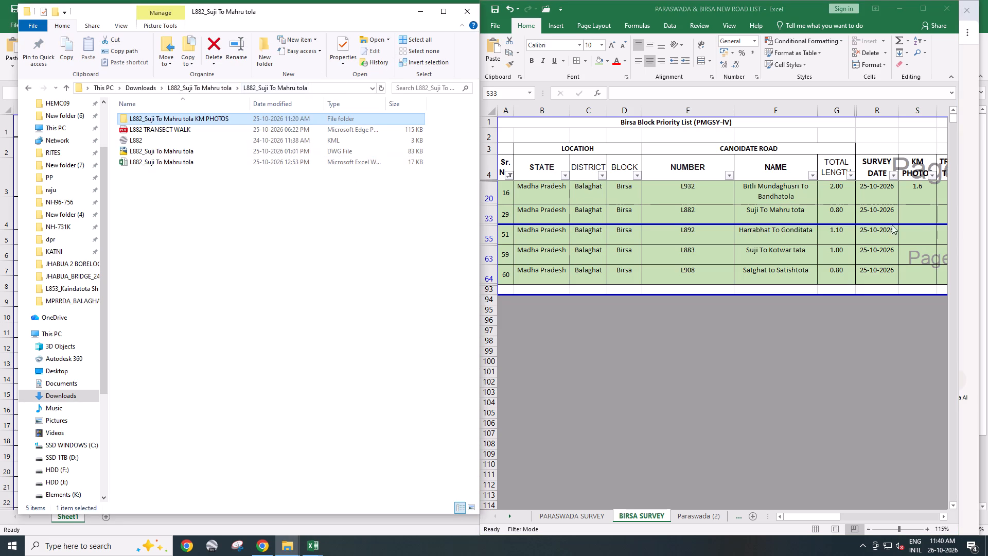
left_click(867, 213)
key("0")
type(".700")
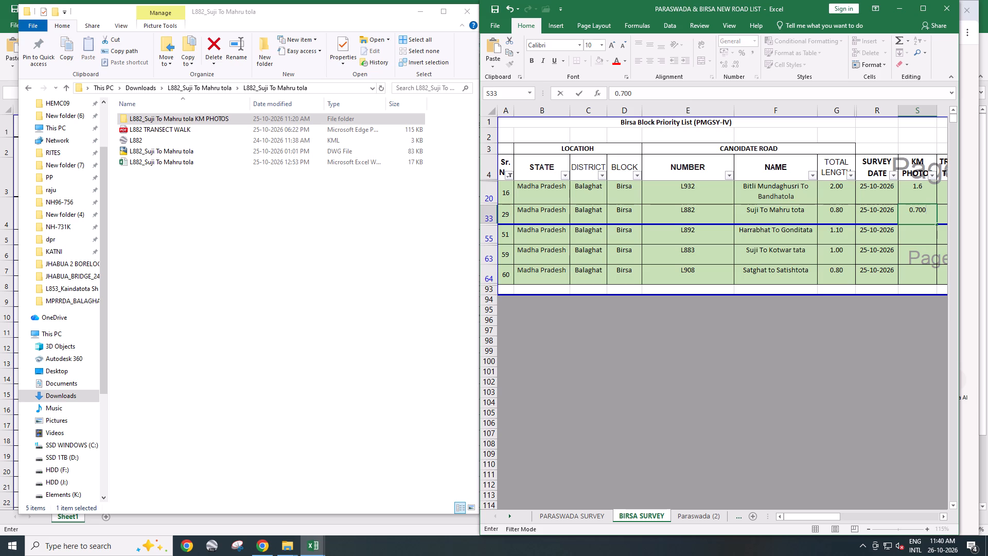
Recheck the L882 transect walk PDF and enter 0.700 as the road's TRANSECT SHEET length.
double_click(173, 130)
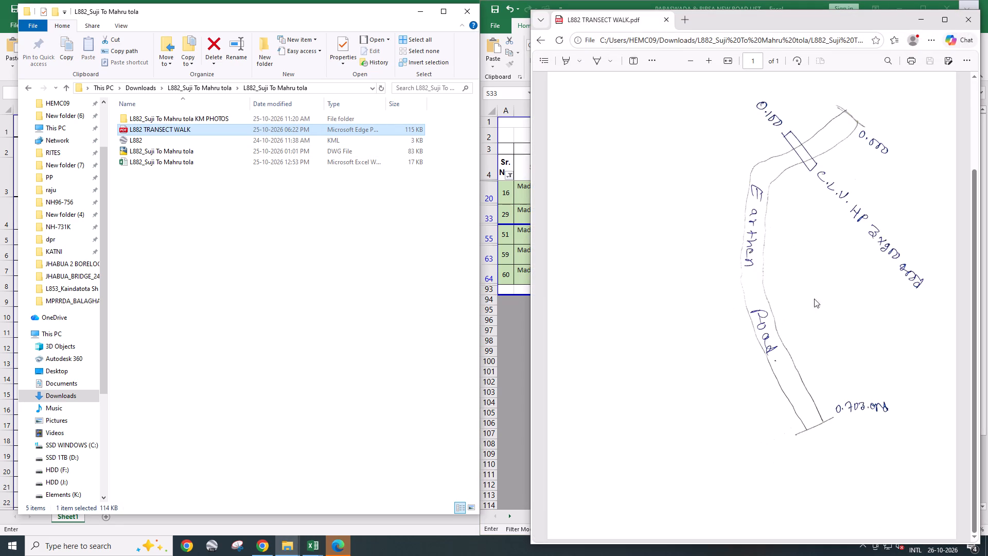
left_click(963, 21)
left_click(895, 225)
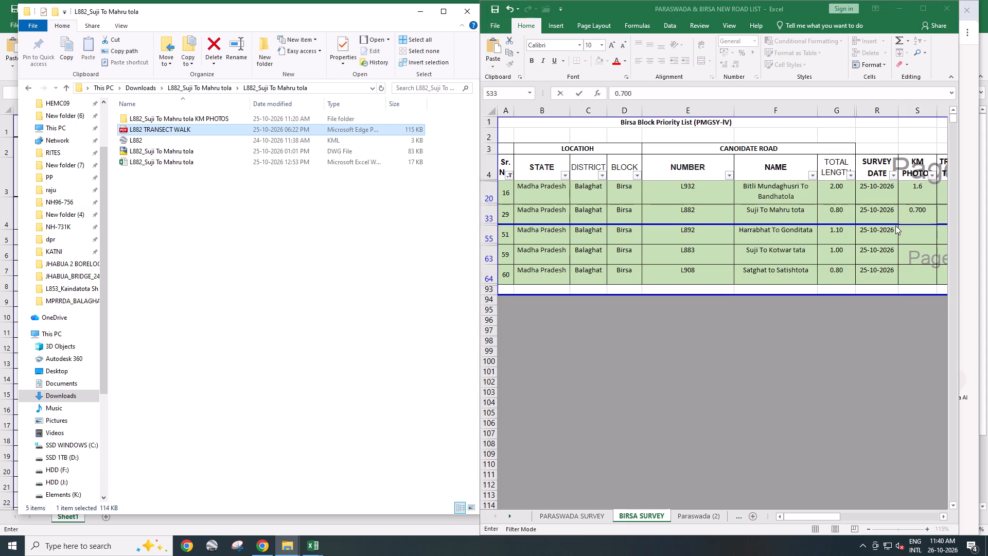
left_click(944, 216)
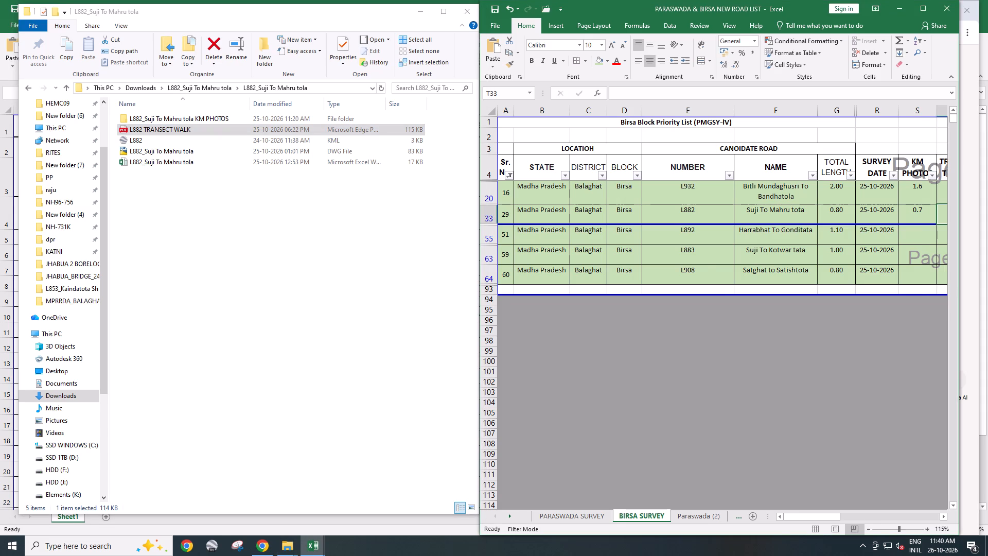
type("0.700")
key("Right")
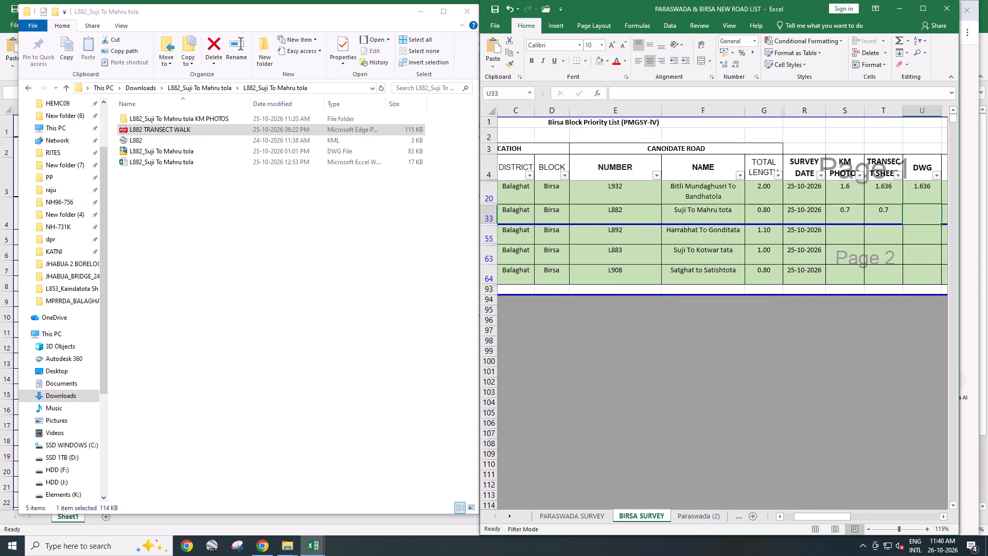
Check the end chainage in the L882 DWG drawing, and copy the road's 0.7 transect length into its DWG and EXCEL cells.
double_click(163, 155)
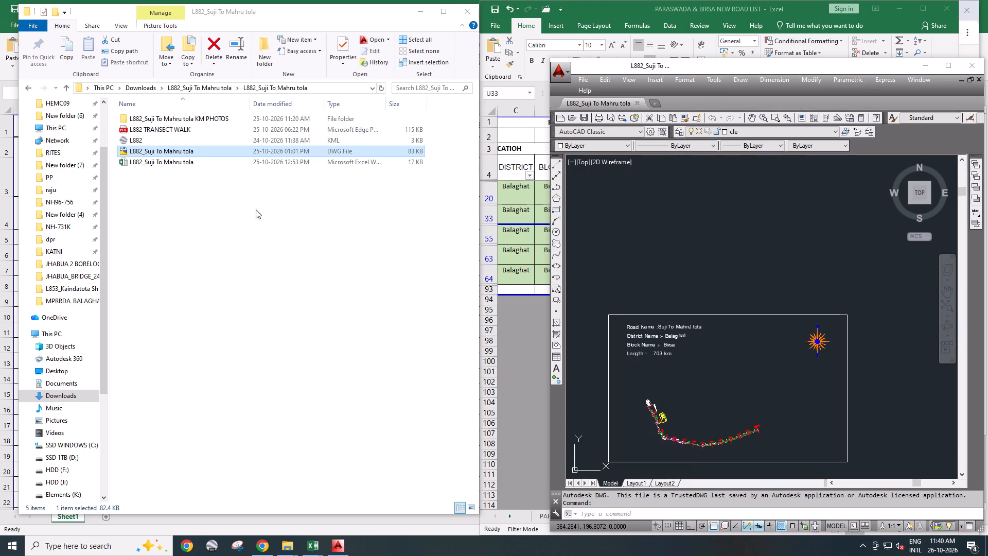
scroll(750, 443, "up", 3)
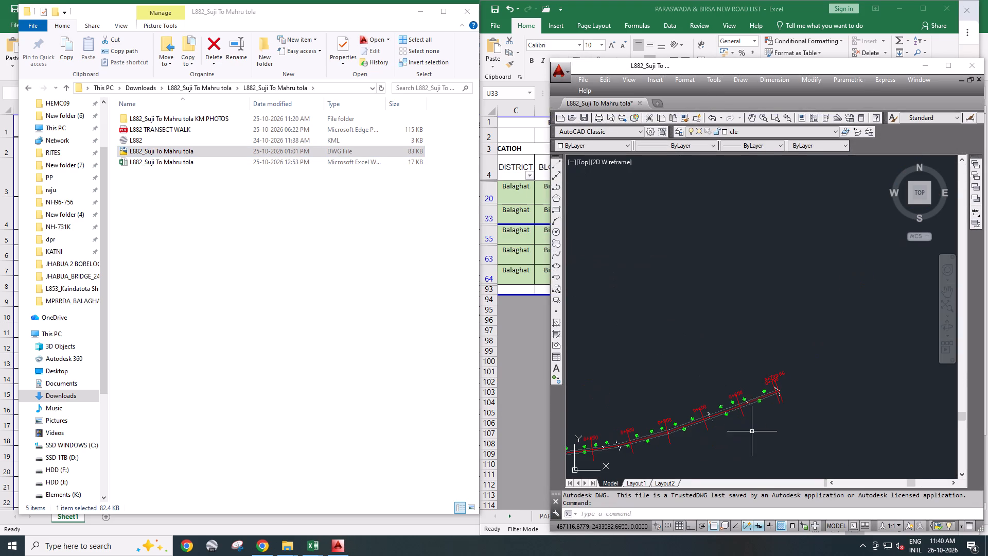
scroll(764, 416, "up", 4)
scroll(736, 397, "down", 1)
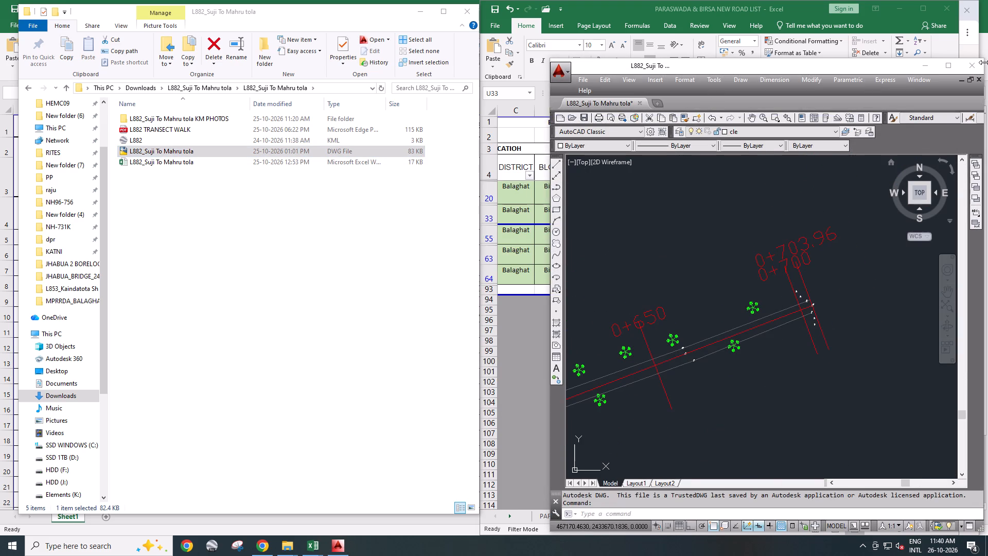
left_click(973, 68)
left_click(788, 319)
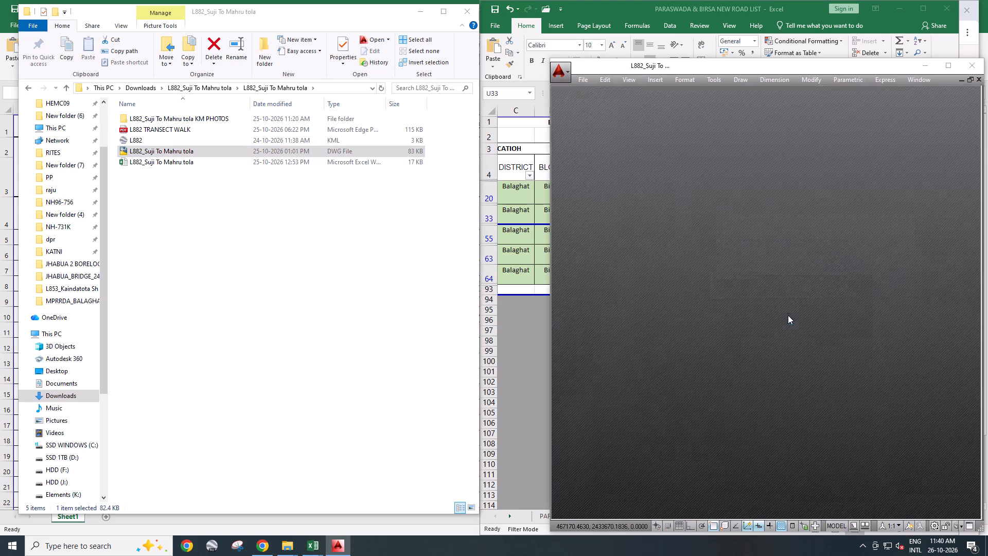
left_click(919, 215)
left_click(853, 214)
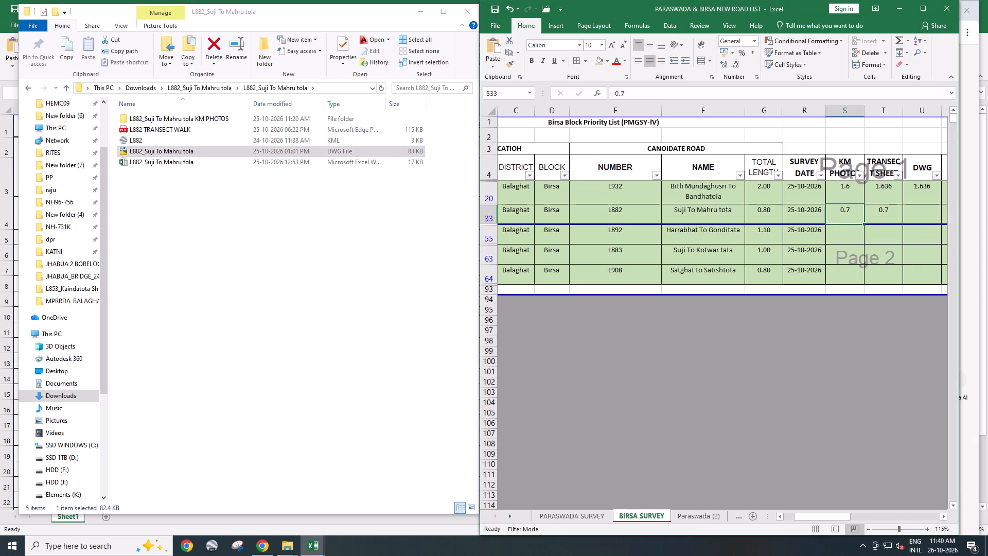
left_click(912, 205)
left_click(878, 214)
key("ctrl+c")
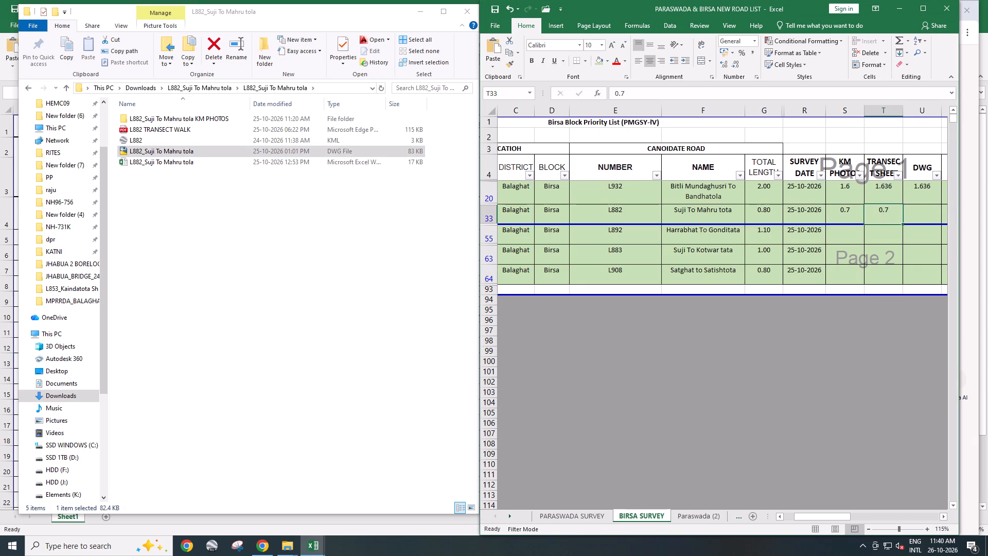
left_click_drag(925, 213, 845, 212)
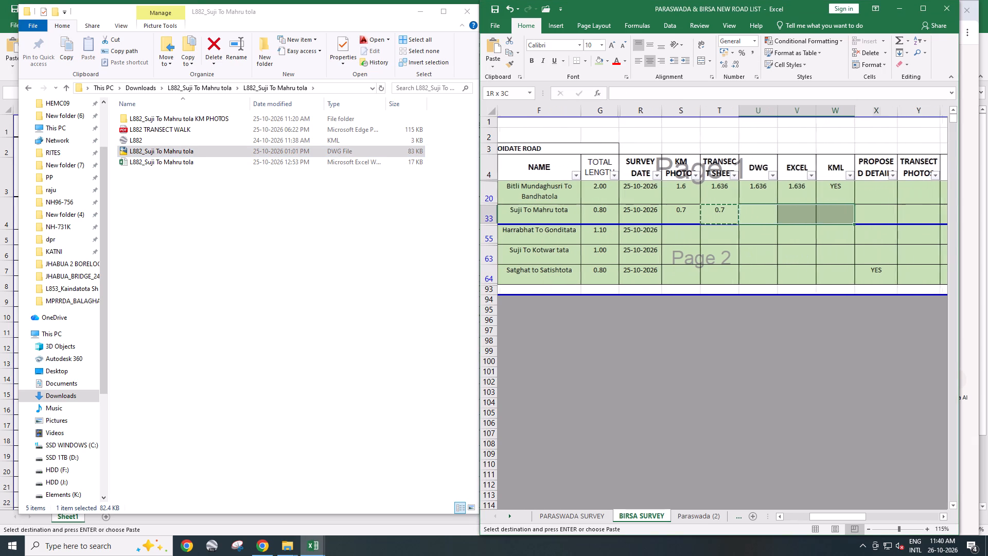
left_click_drag(845, 212, 772, 212)
key("ctrl+v")
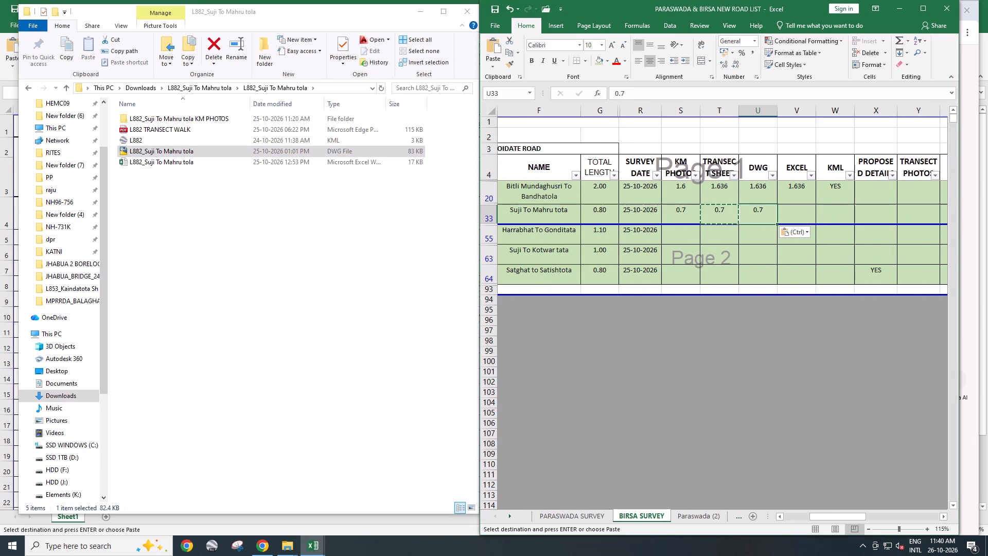
left_click(796, 219)
key("ctrl+v")
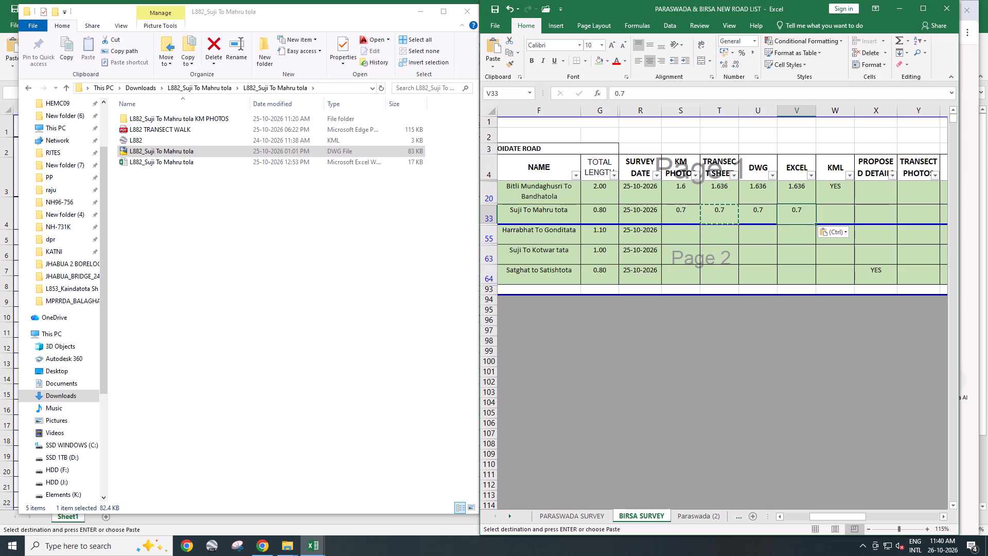
Copy YES from road L932's KML cell into road L882's KML cell and save the workbook.
left_click(835, 215)
left_click(832, 199)
key("ctrl+c")
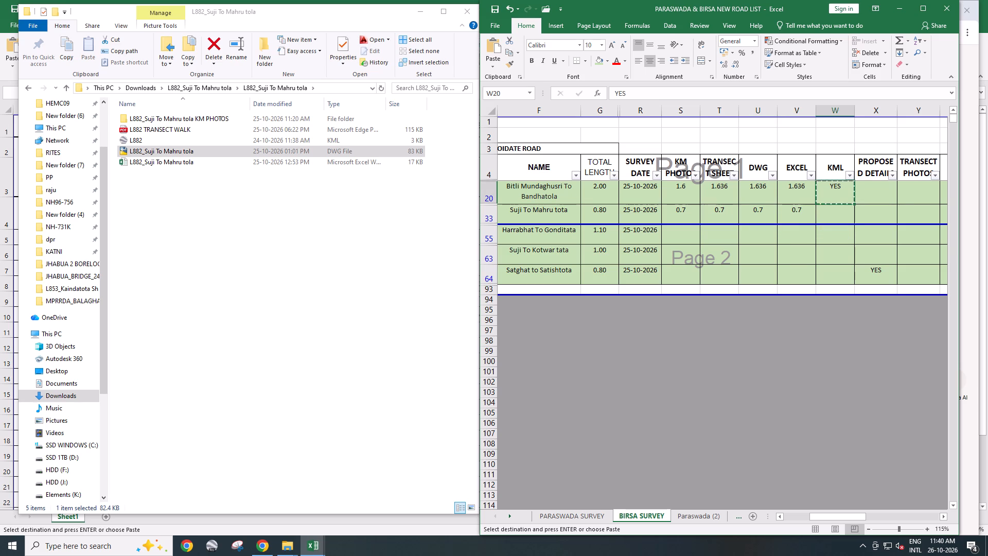
left_click(832, 207)
key("ctrl+v")
key("ctrl+s")
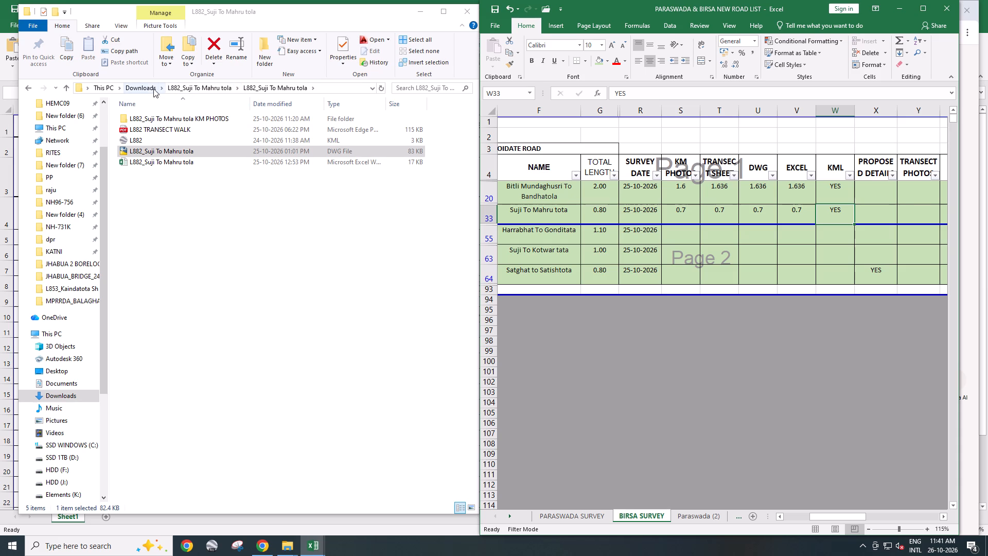
Check the L882 KM PHOTOS folder and enter NO under TRANSECT PHOTO for roads L932 and L882.
double_click(186, 116)
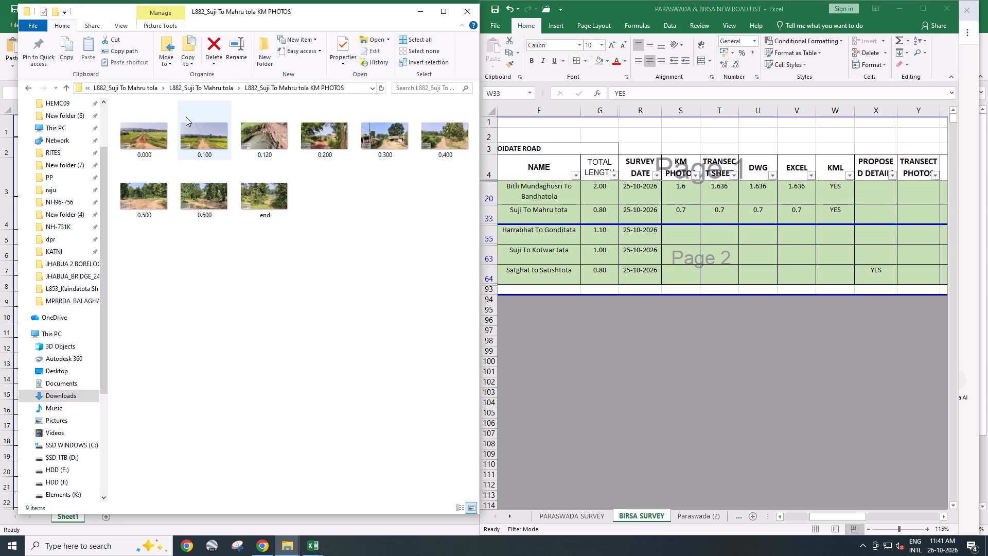
left_click(201, 88)
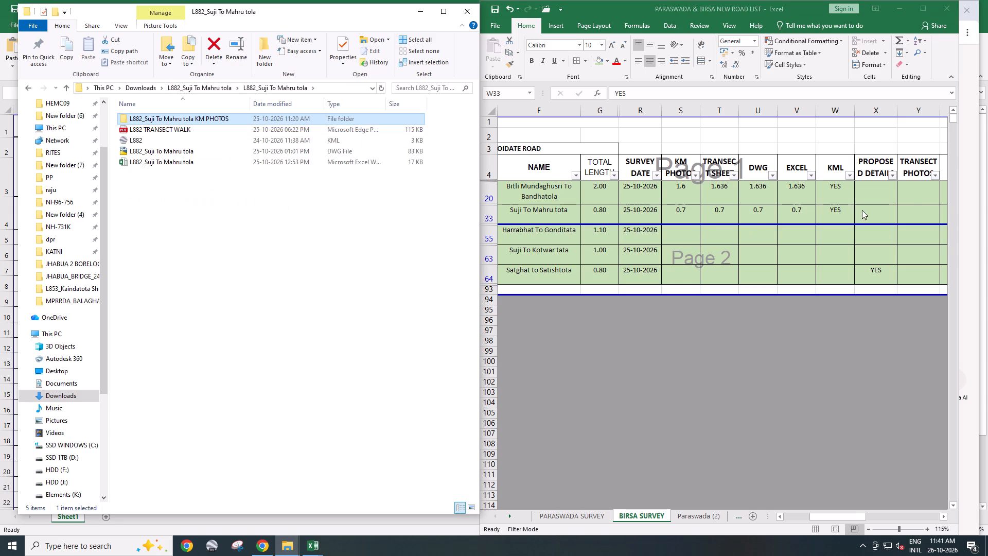
left_click(912, 199)
left_click(909, 192)
key("n")
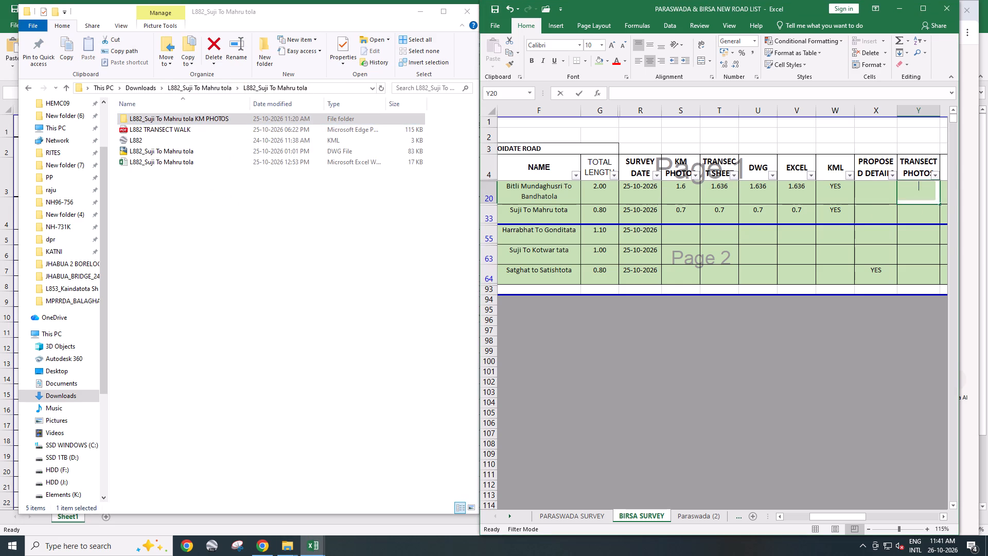
key("o")
left_click(923, 220)
key("n")
key("o")
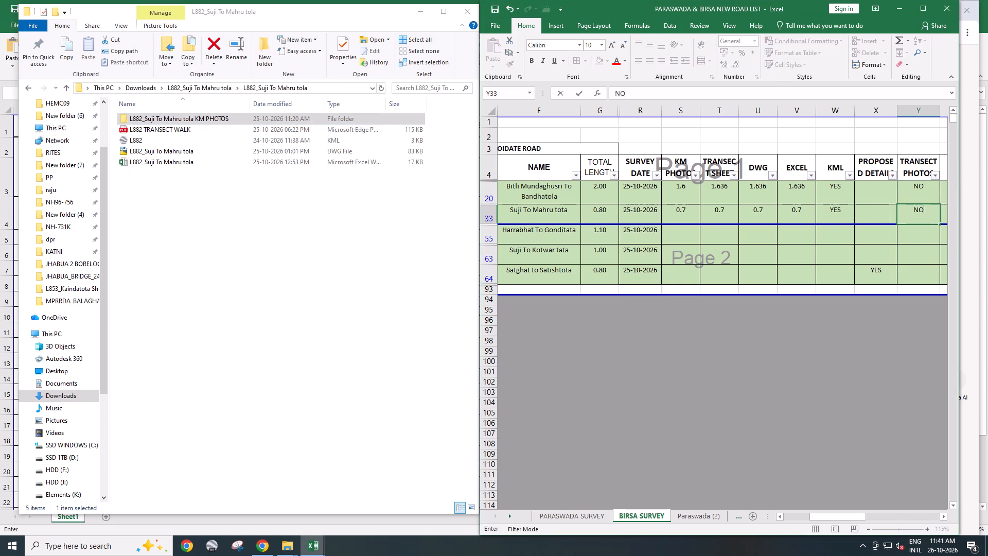
left_click(870, 256)
scroll(861, 254, "up", 3)
Copy the L892 road folder's name from Downloads and rename its inner road no 51 folder as L892_Harrabhat To Gonditata.
left_click(190, 90)
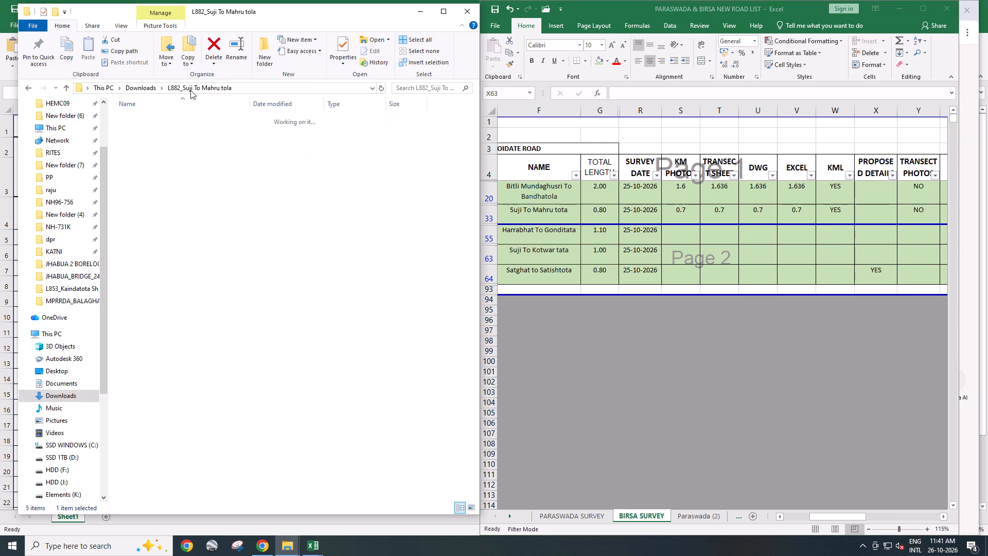
left_click(138, 88)
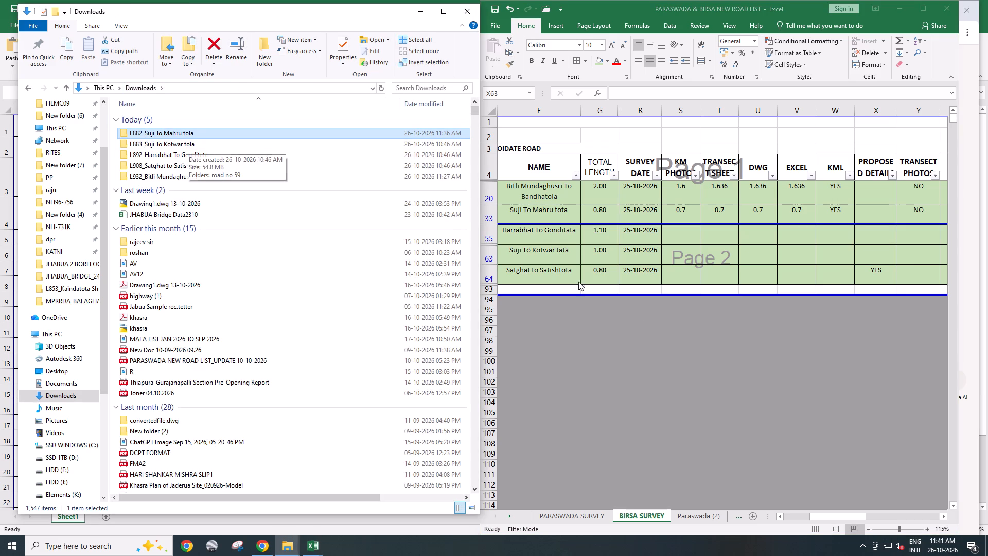
double_click(175, 152)
left_click(150, 90)
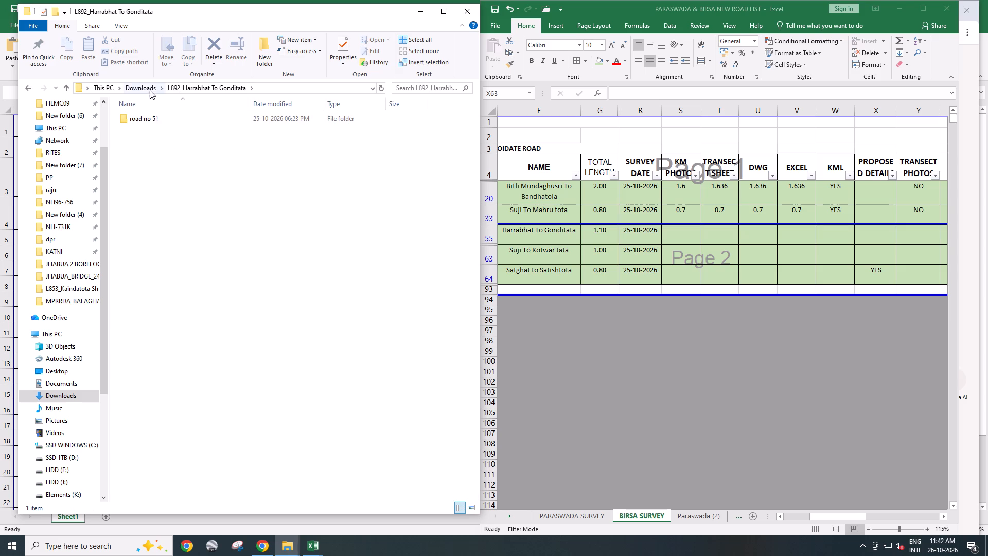
key("F2")
key("ctrl+c")
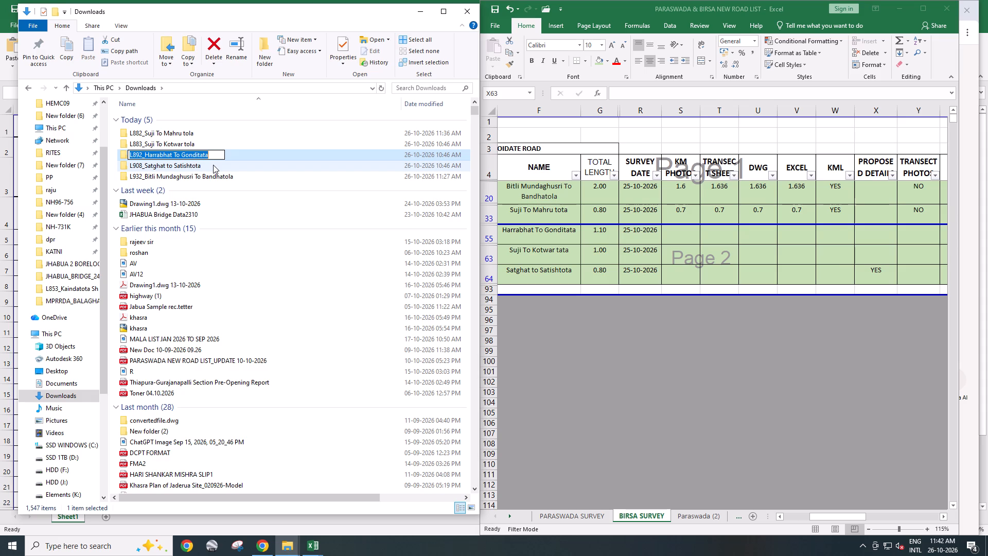
key("ctrl+c")
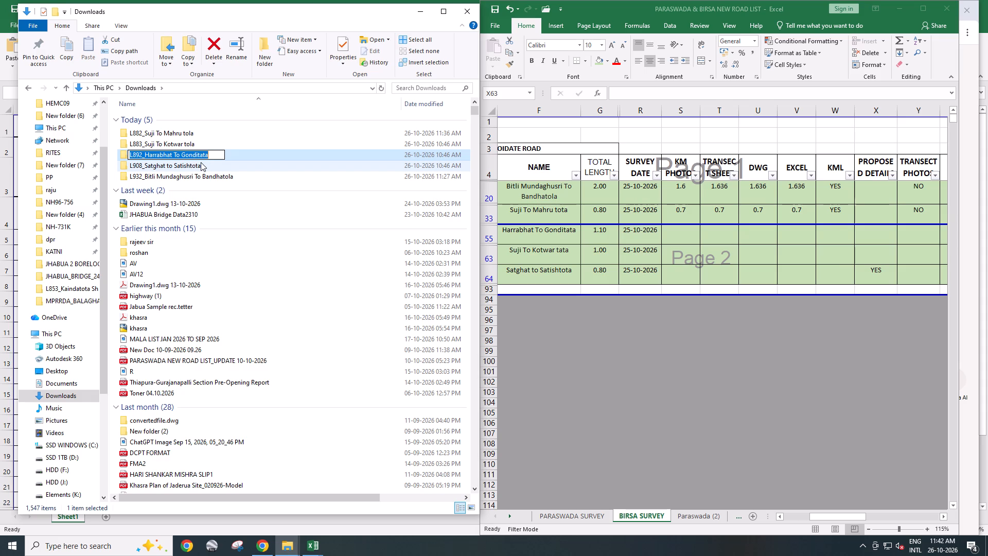
left_click(201, 162)
double_click(155, 154)
left_click(168, 118)
key("F2")
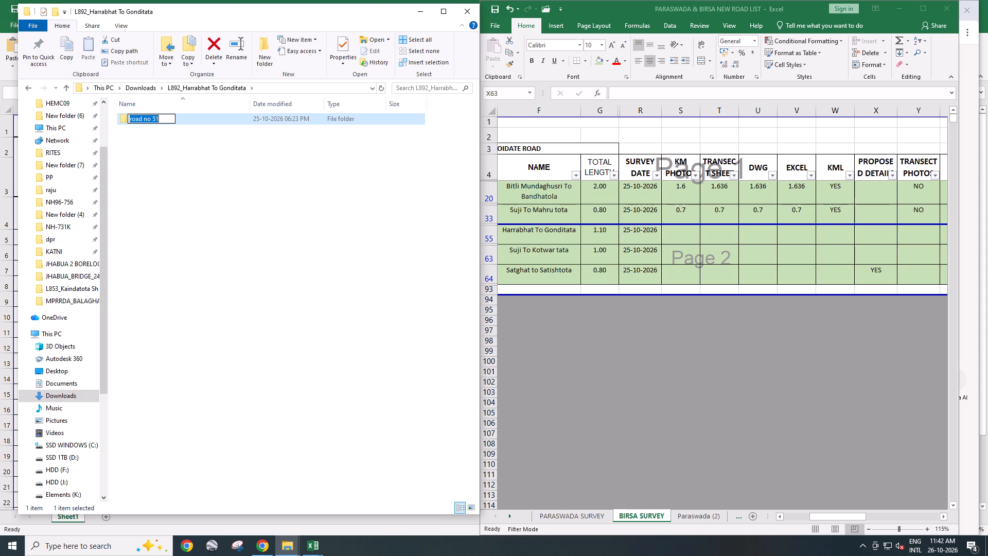
key("ctrl+v")
left_click(170, 159)
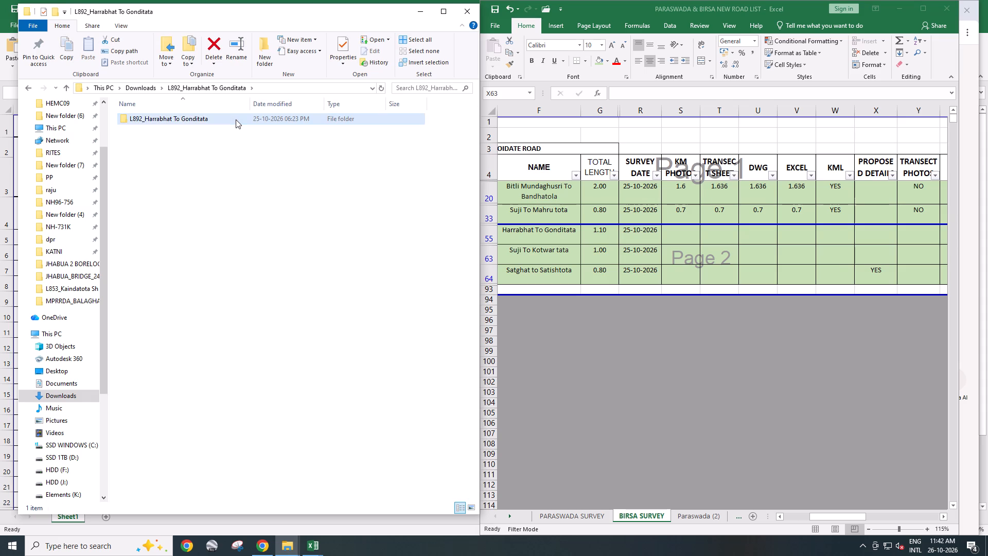
Inside the inner L892 folder, rename the road no 51 photo folder as L892_Harrabhat To Gonditata KM PHOTOS.
double_click(236, 119)
left_click(166, 121)
key("F2")
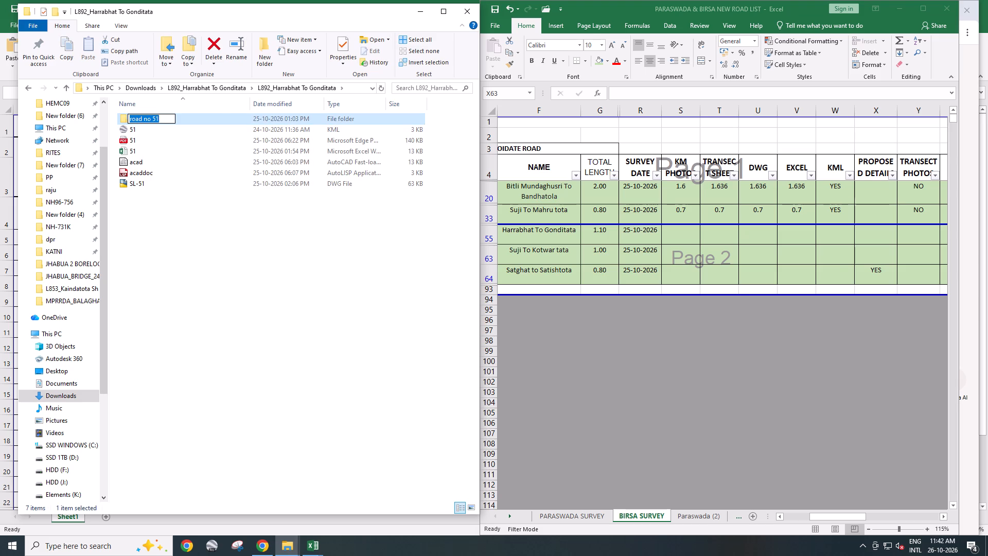
key("ctrl+v")
key("space")
type("KM PHOTOS")
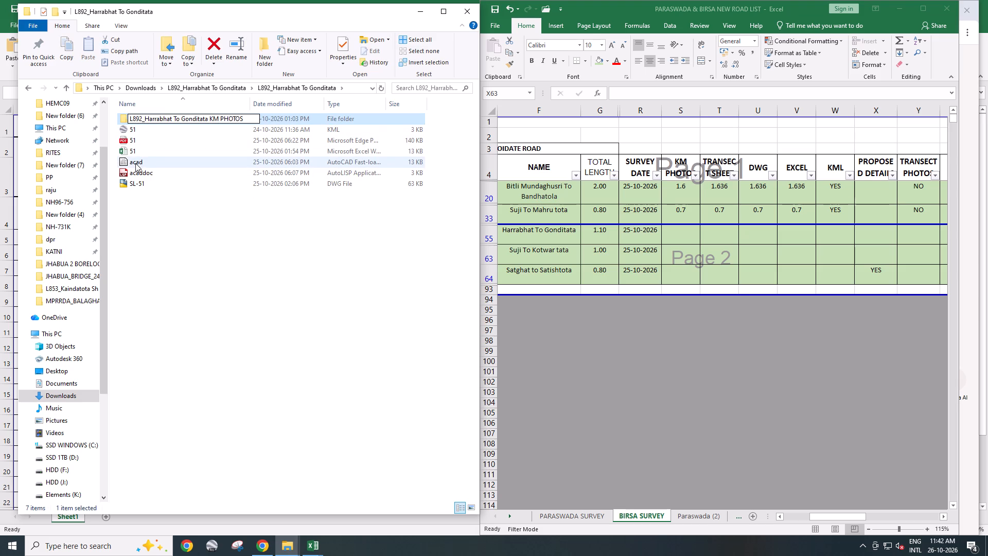
Rename the Excel file 51 and the DWG file SL-51 as L892_Harrabhat To Gonditata.
left_click(143, 154)
key("F2")
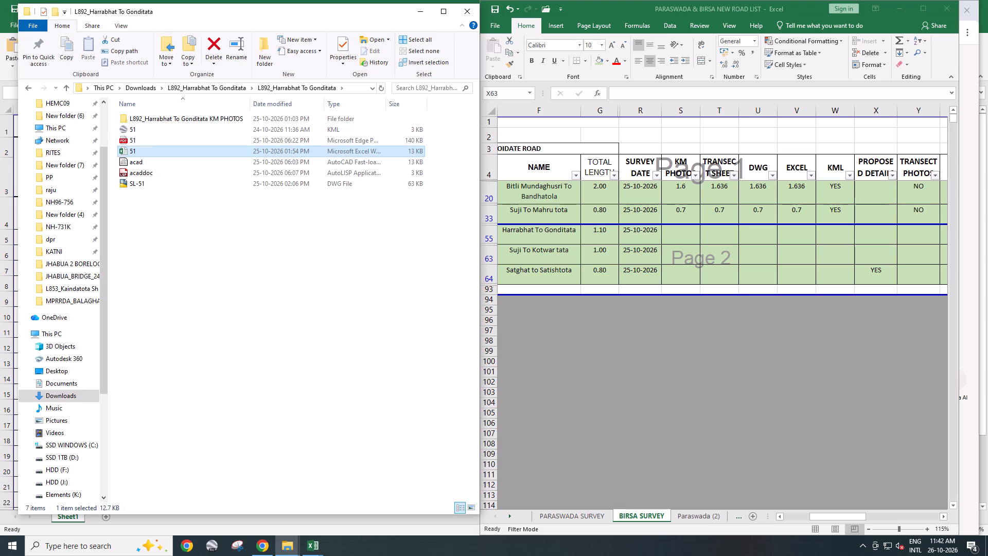
key("ctrl+v")
left_click(144, 185)
key("F2")
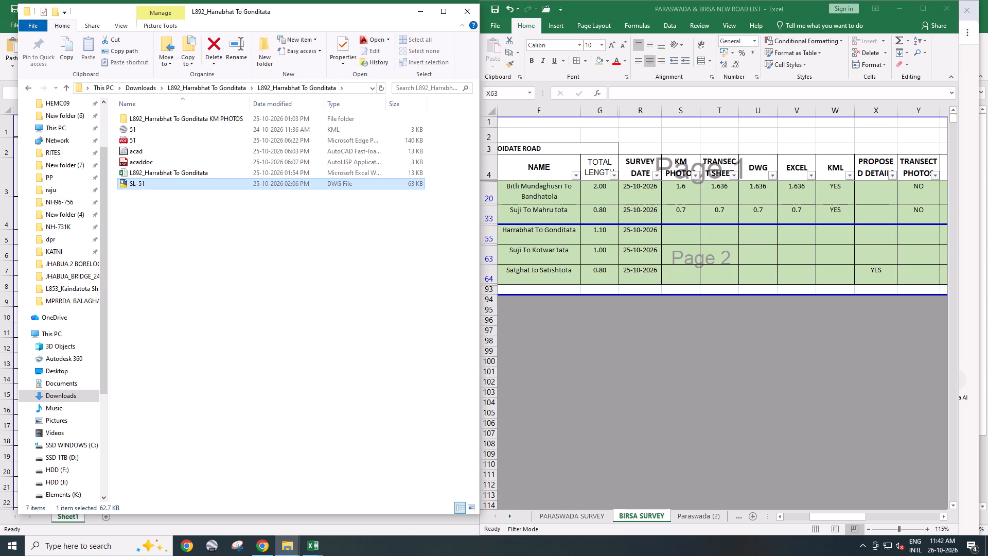
key("ctrl+v")
left_click(172, 228)
Delete the acad and acaddoc files from the inner L892 folder.
left_click(149, 162)
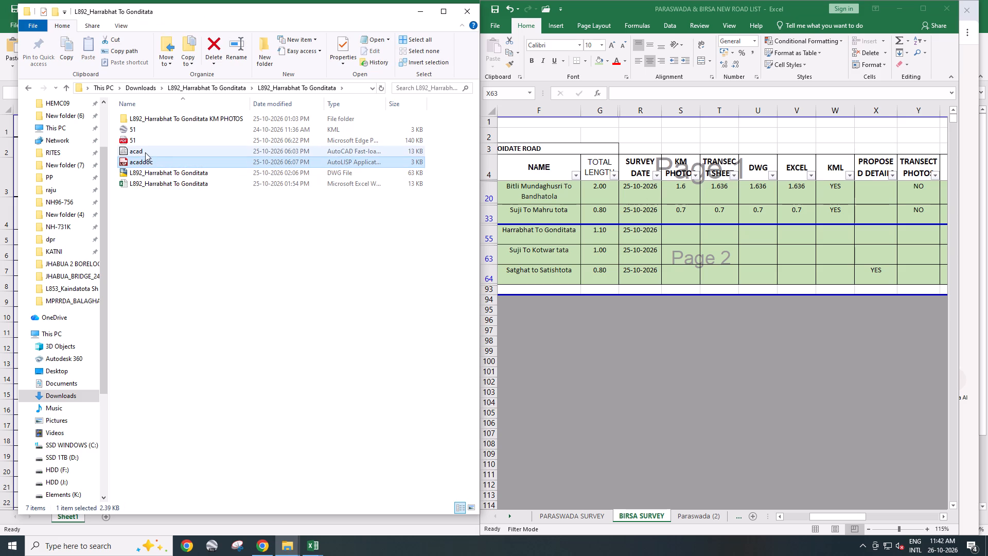
left_click(145, 152, "shift")
key("Delete")
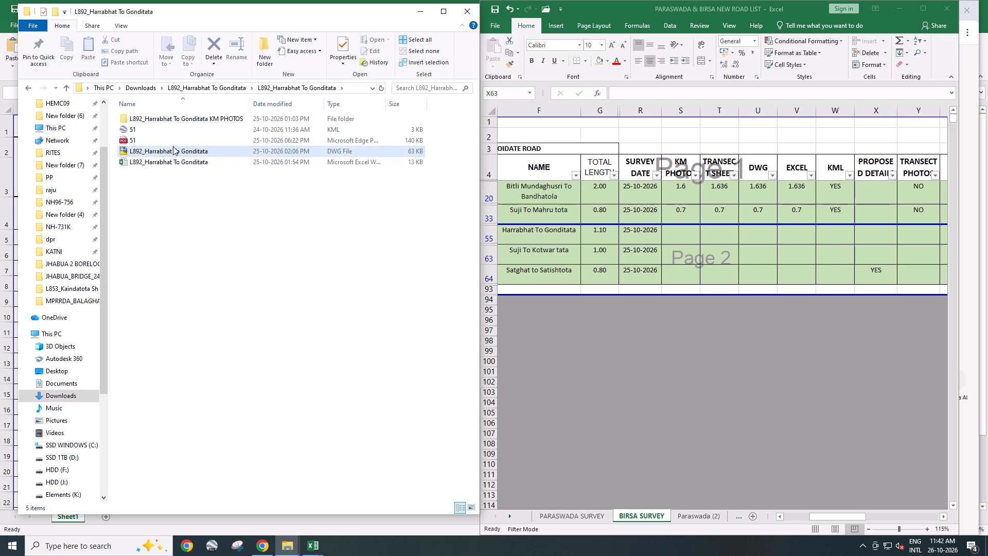
Rename the PDF file 51 as L892 TRANSECT WALK and the KML file 51 as L892.
left_click(136, 137)
key("F2")
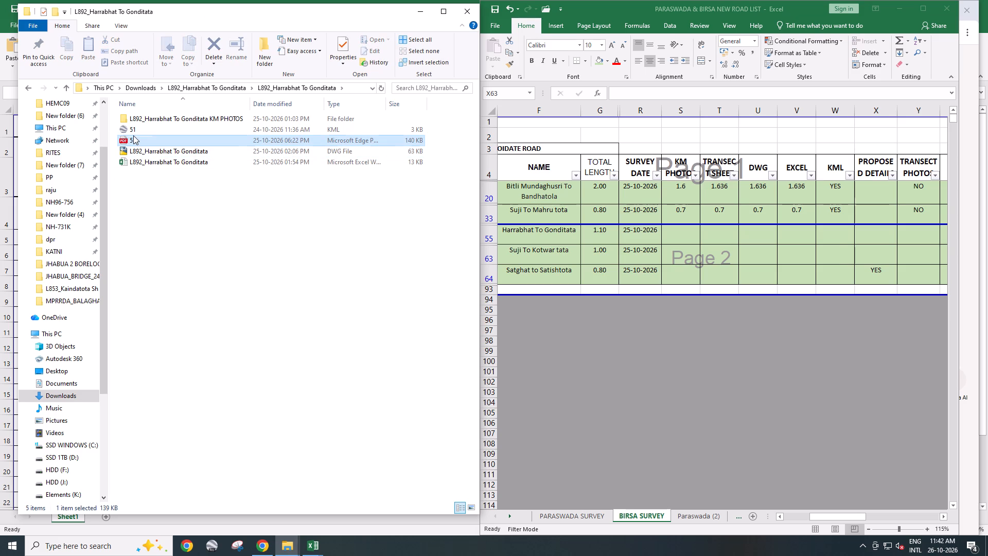
type("L892 TRANSECT WALK")
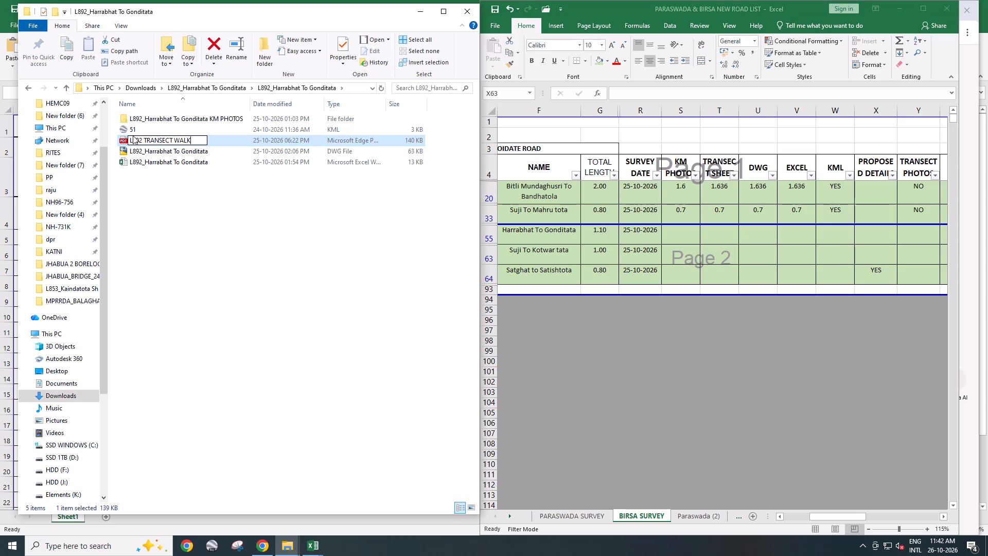
left_click(138, 126)
key("F2")
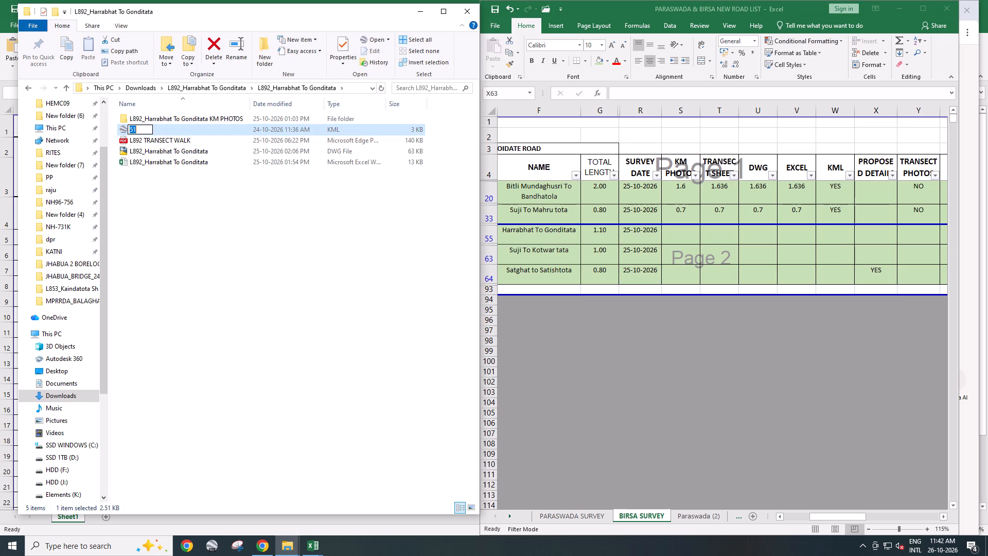
key("l")
type("892")
left_click(151, 237)
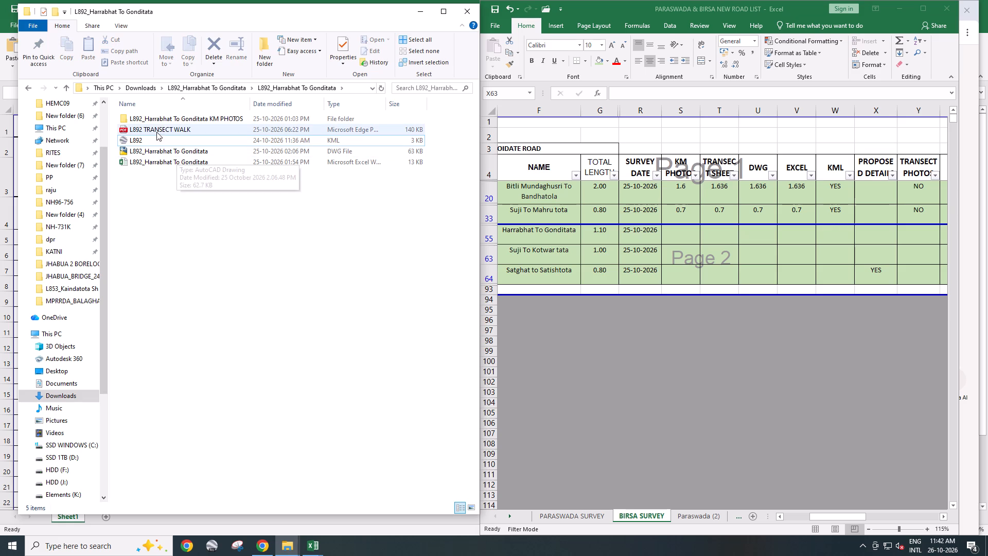
Check the last chainage in the L892 KM PHOTOS folder and enter 1.100 as the Harrabhat To Gonditata road's KM PHOTO length.
double_click(173, 117)
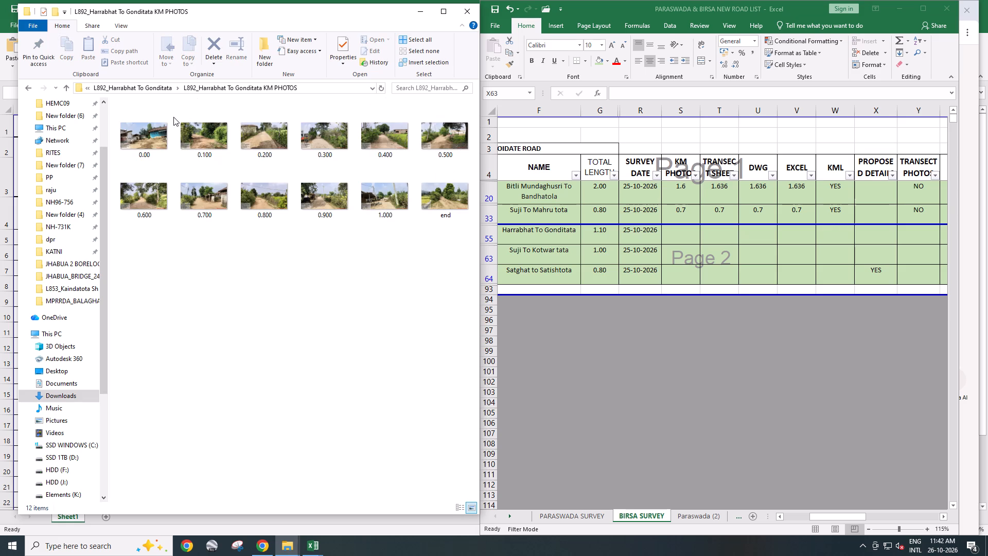
left_click(715, 248)
left_click(674, 235)
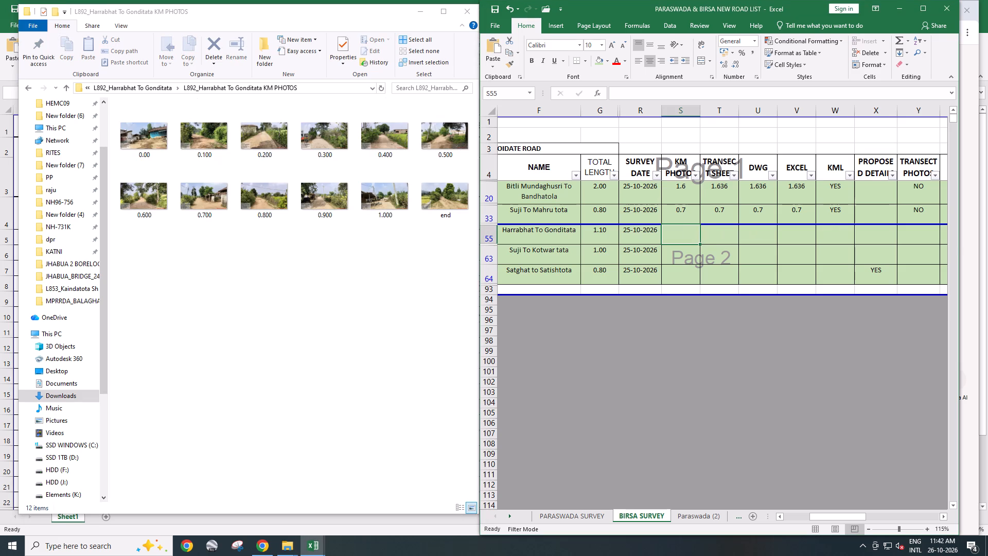
type("1.100")
key("Right")
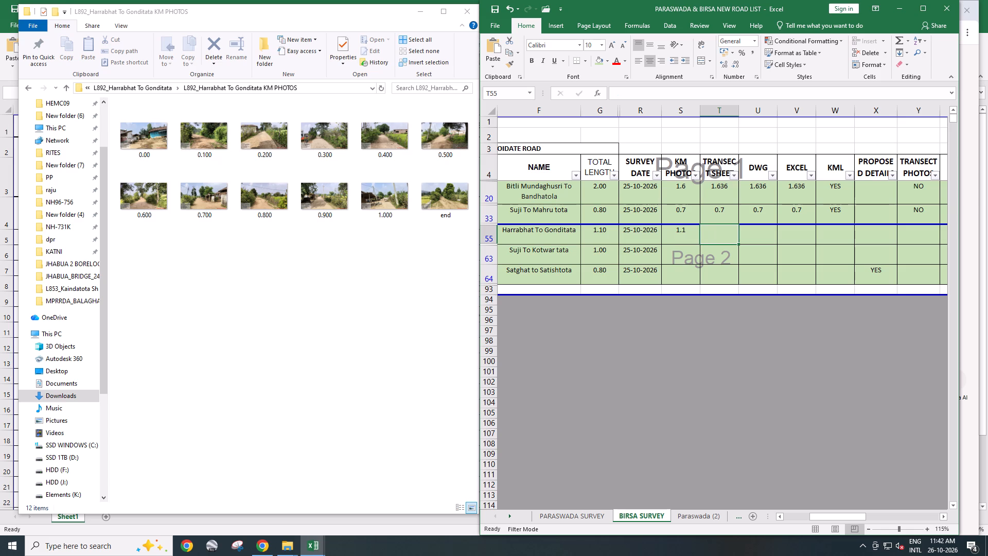
Check the end chainage in the L892 TRANSECT WALK PDF and enter 1.00 as the road's TRANSECT SHEET length.
left_click(155, 86)
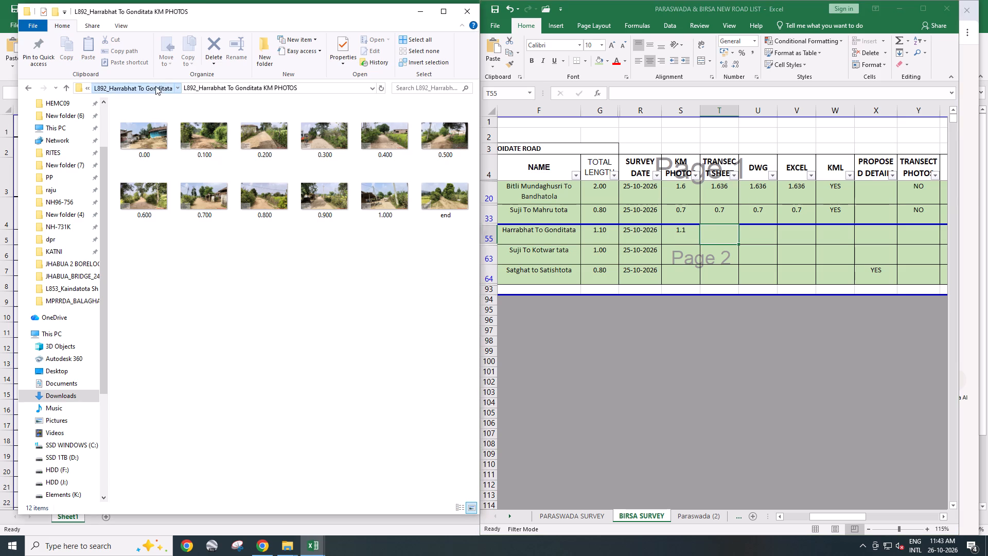
double_click(170, 129)
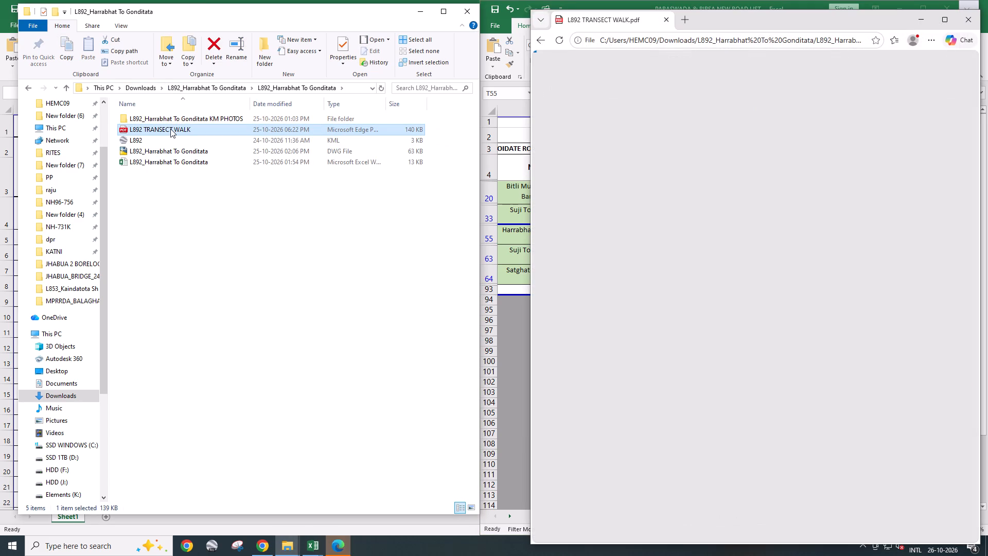
scroll(639, 286, "down", 10)
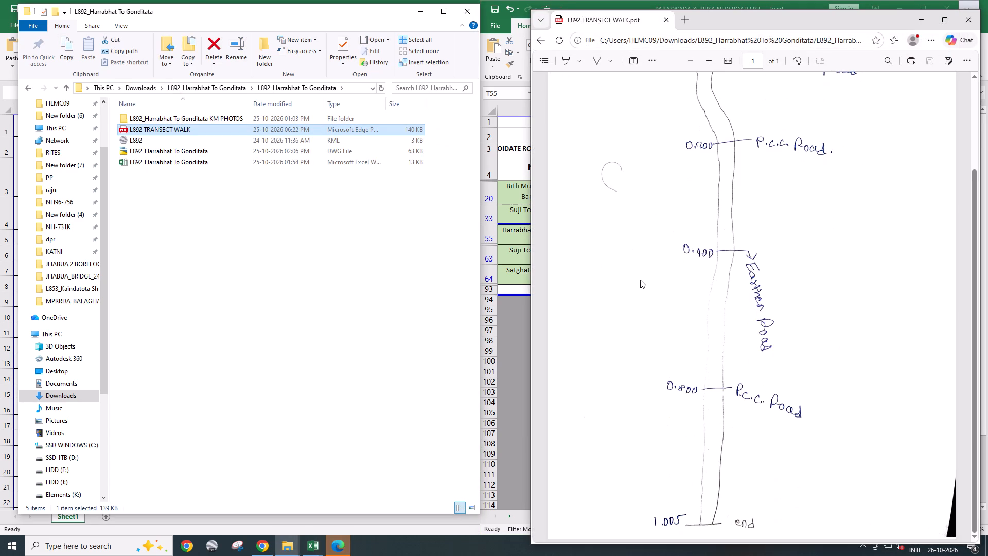
left_click(970, 17)
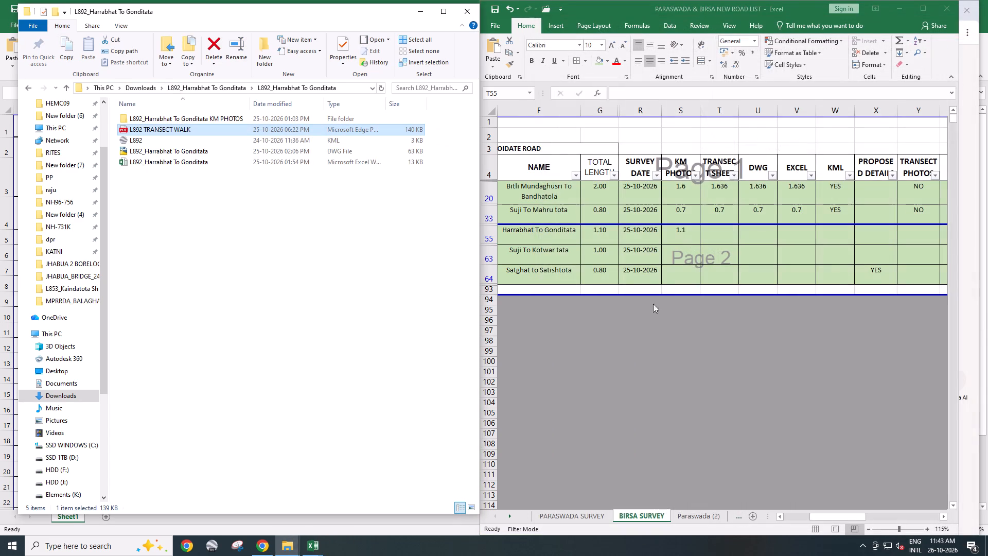
left_click(648, 309)
type("1.00")
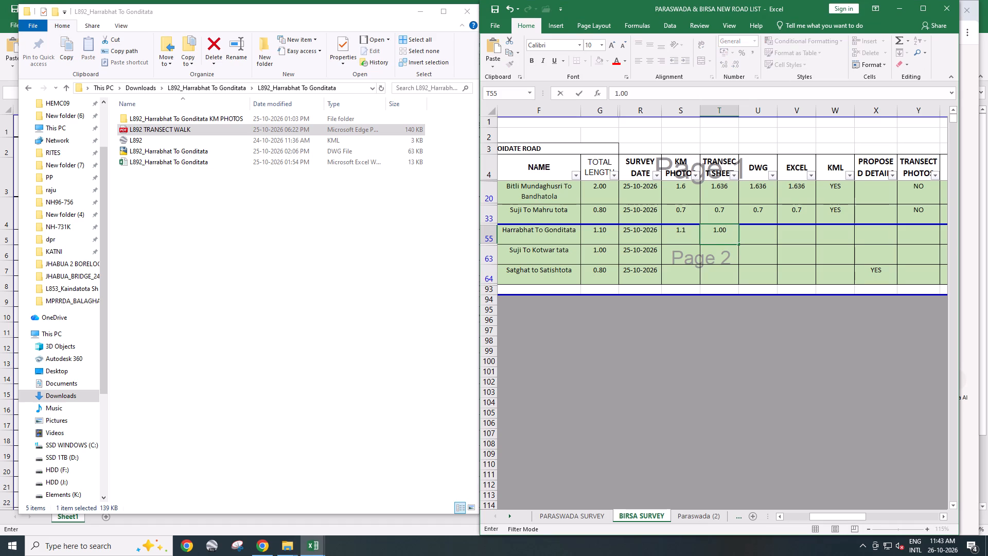
left_click(788, 265)
Check the end chainage in the L892 DWG drawing, and copy the road's transect length of 1 into its DWG and EXCEL cells.
double_click(152, 148)
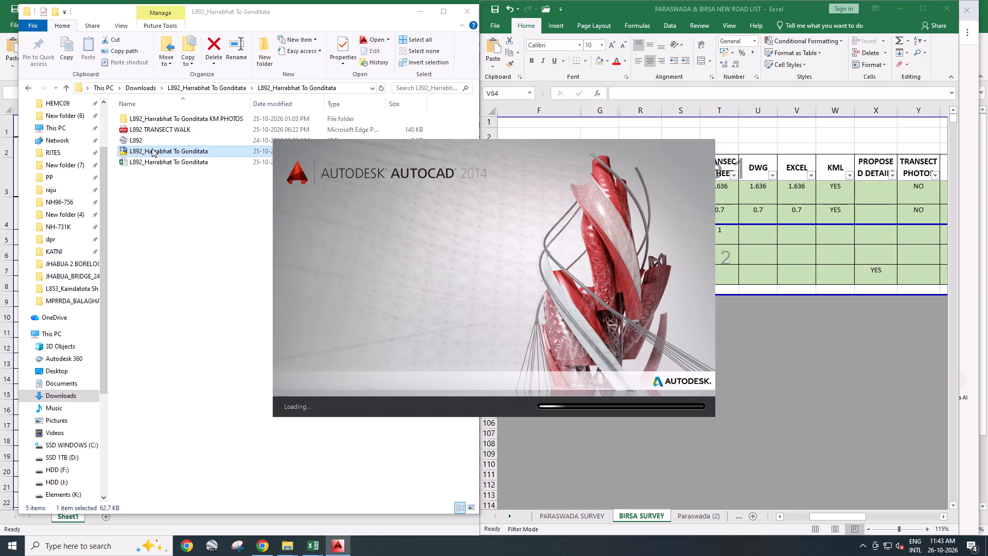
scroll(682, 289, "down", 2)
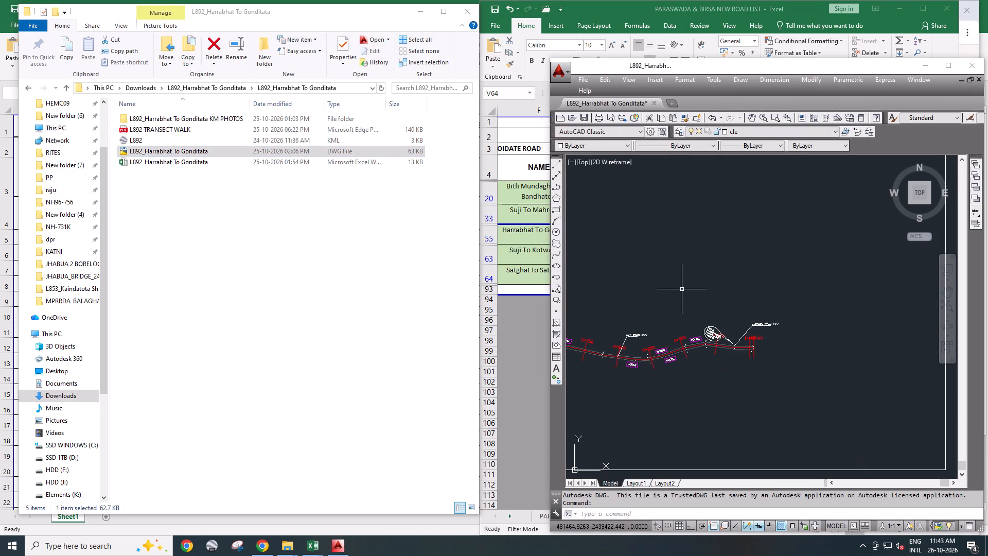
scroll(756, 357, "up", 4)
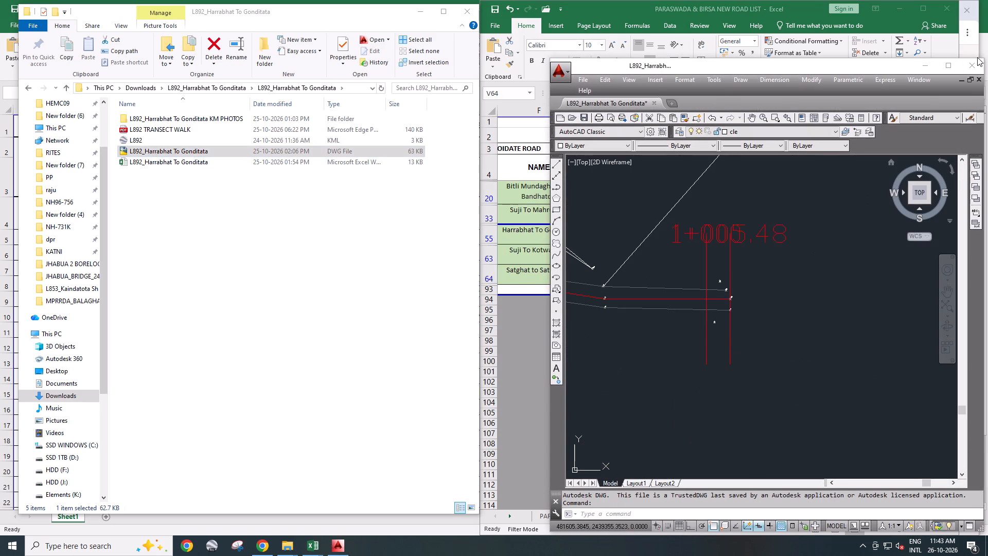
left_click(972, 63)
left_click(795, 329)
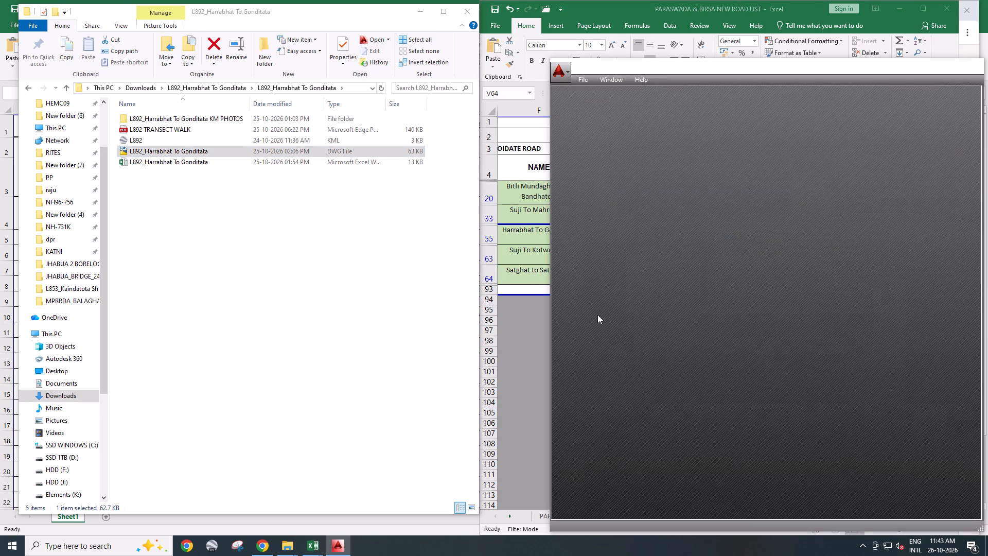
left_click(577, 310)
left_click(731, 236)
key("ctrl+c")
left_click_drag(757, 237, 815, 233)
key("ctrl+v")
Copy YES from road L882's KML cell into road L892's KML cell and save the workbook.
left_click(835, 233)
left_click(843, 212)
key("ctrl+c")
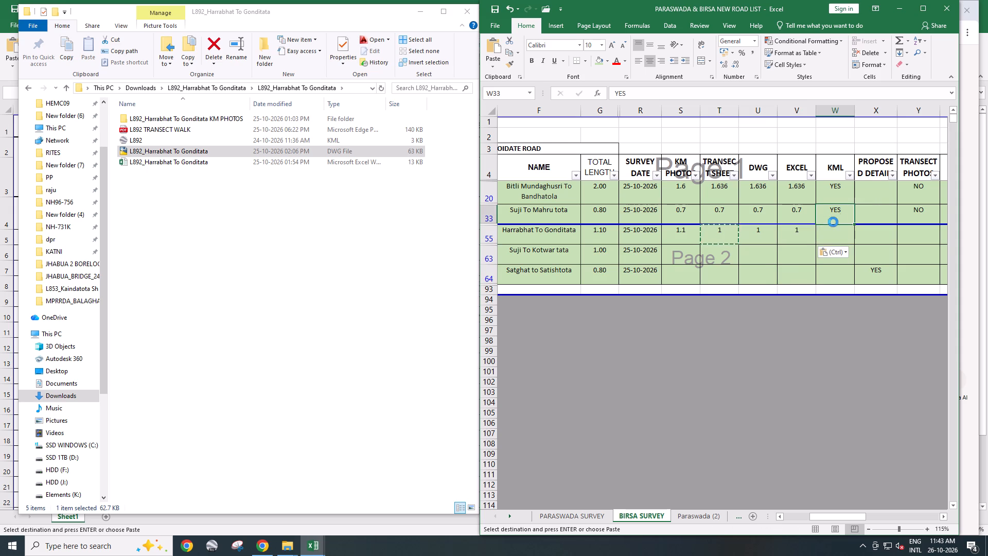
left_click(829, 232)
key("ctrl+v")
key("ctrl+s")
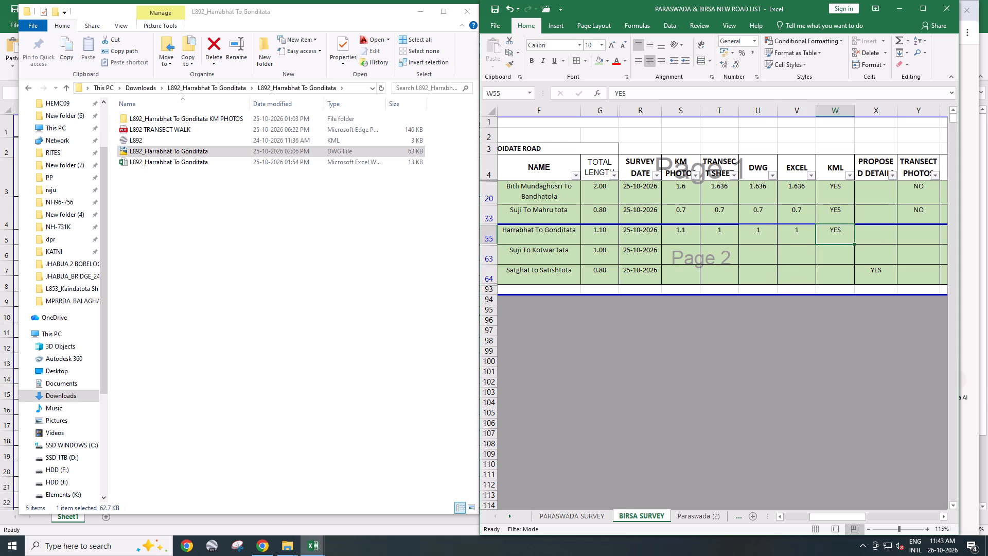
Copy NO from road L882's TRANSECT PHOTO cell into road L892's cell and save the workbook.
left_click(923, 213)
key("ctrl+c")
left_click(907, 234)
key("ctrl+v")
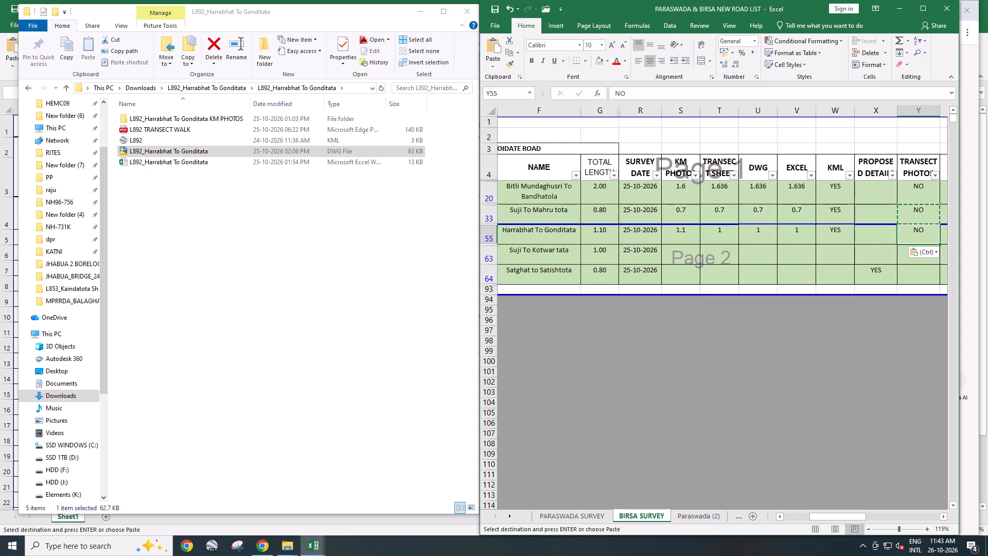
key("ctrl+s")
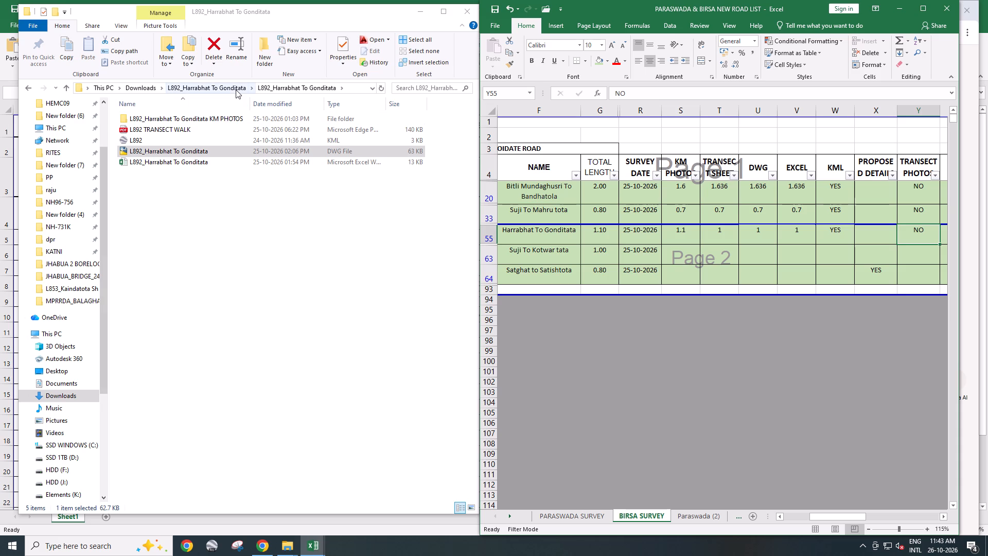
Return to the Downloads folder, and correct the road name in row 63 of the BIRSA SURVEY sheet to Suji To Kotwar tola.
left_click(236, 90)
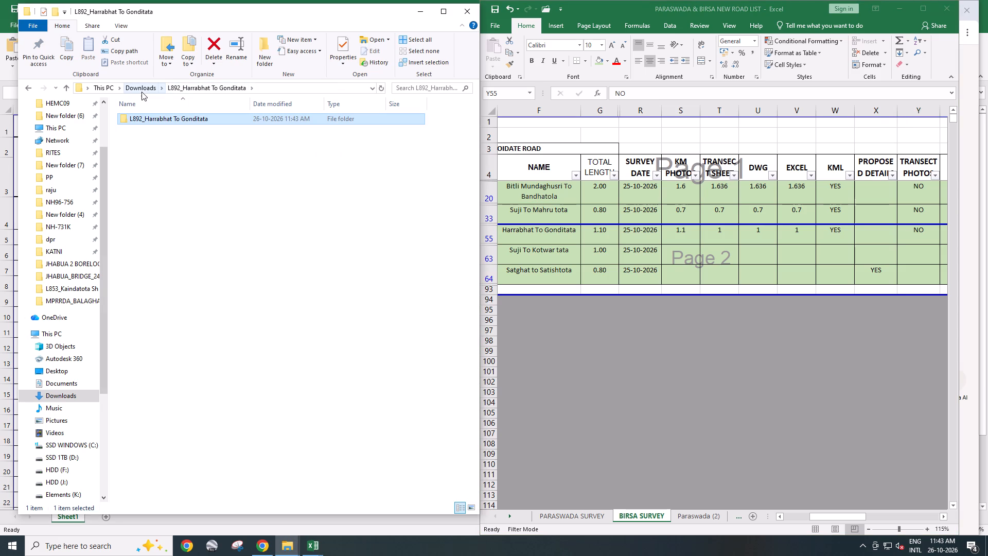
left_click(142, 92)
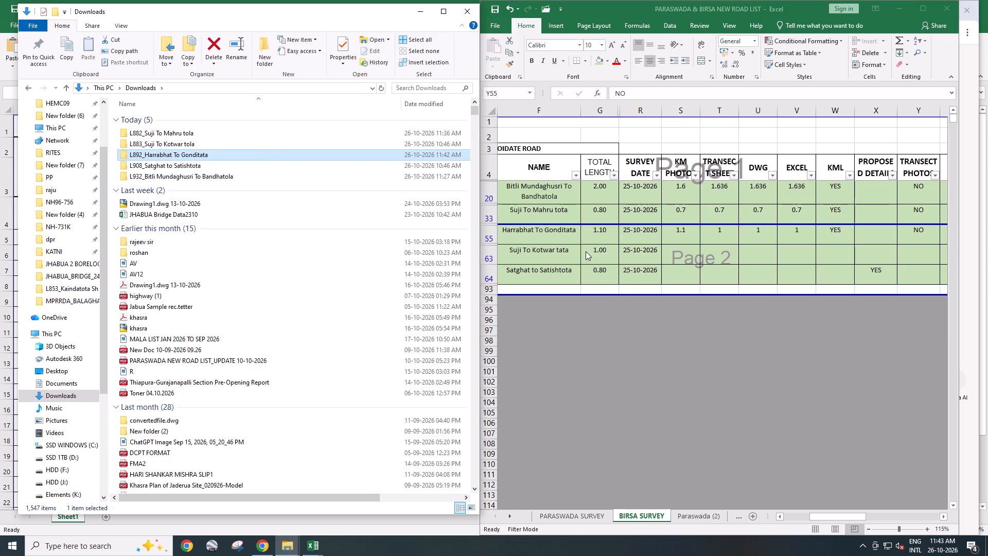
double_click(558, 210)
double_click(556, 208)
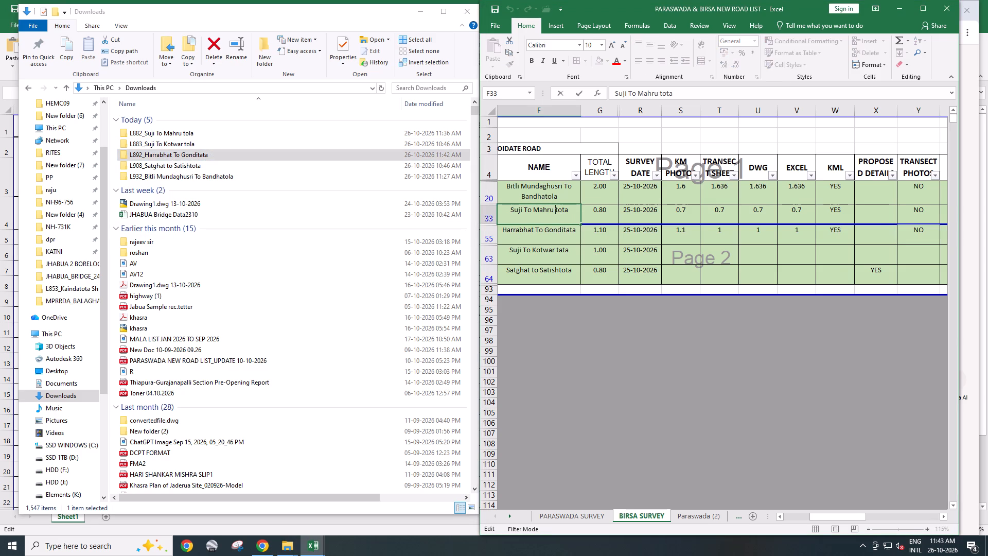
left_click_drag(554, 208, 579, 212)
key("ctrl+c")
double_click(561, 252)
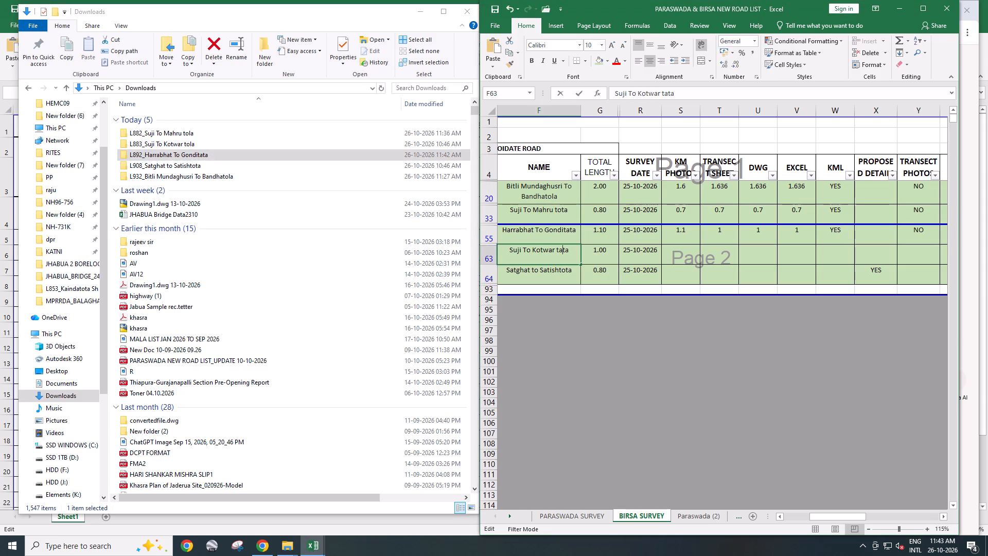
left_click_drag(557, 250, 579, 250)
key("ctrl+v")
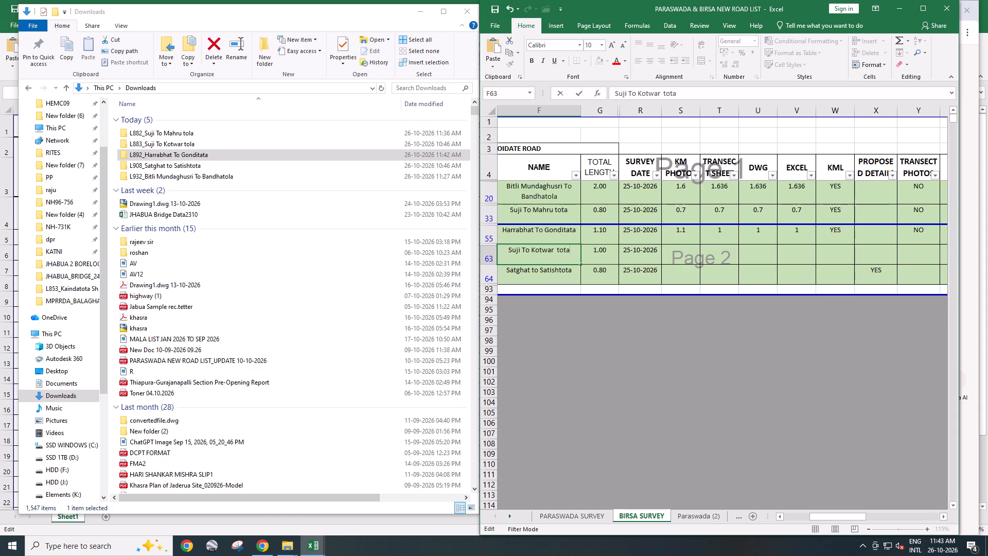
left_click(568, 249)
key("BackSpace")
key("BackSpace")
type("la")
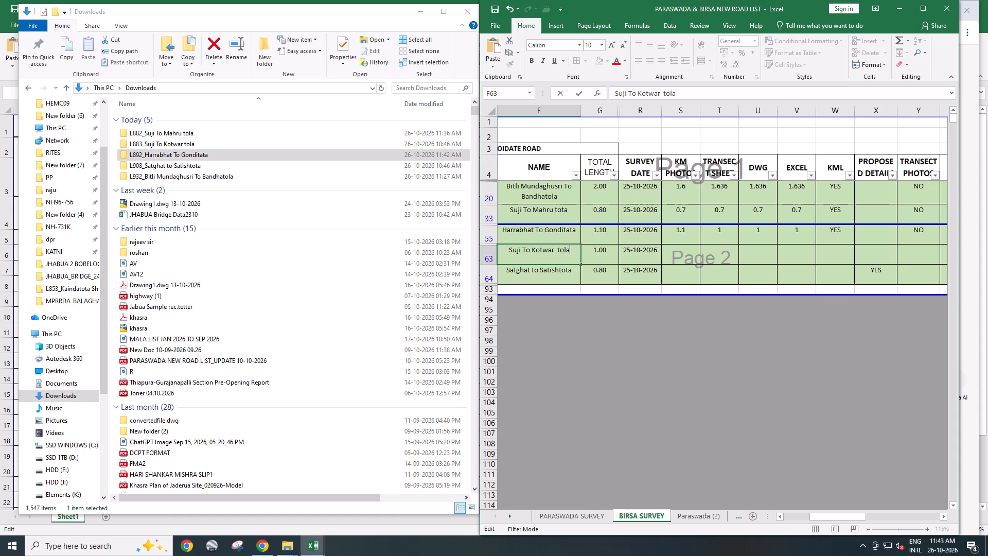
Correct the road name in row 33 to Suji To Mahru tola and save the workbook.
double_click(575, 212)
key("BackSpace")
key("BackSpace")
type("la")
key("ctrl+s")
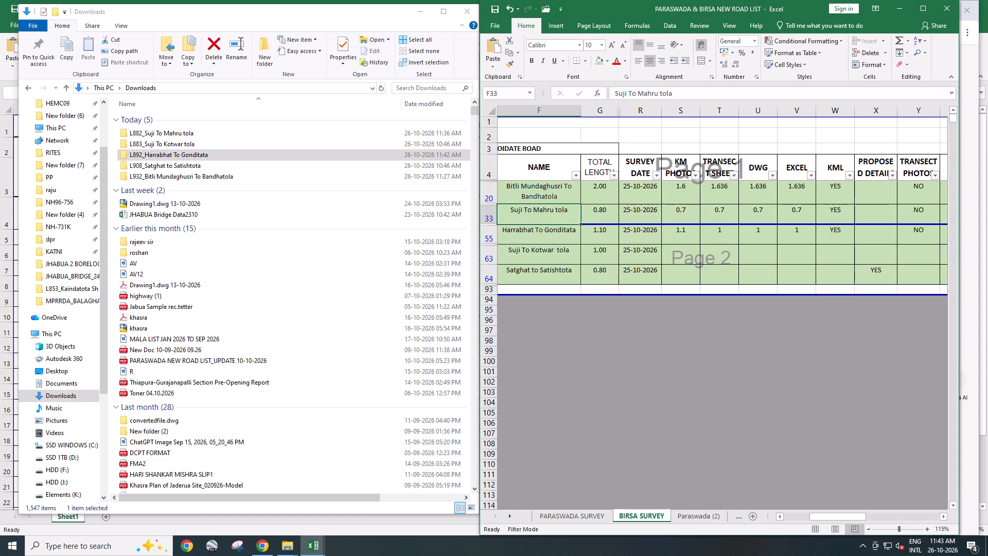
Correct the road name in row 64 to Satghat to Satishtola.
double_click(569, 270)
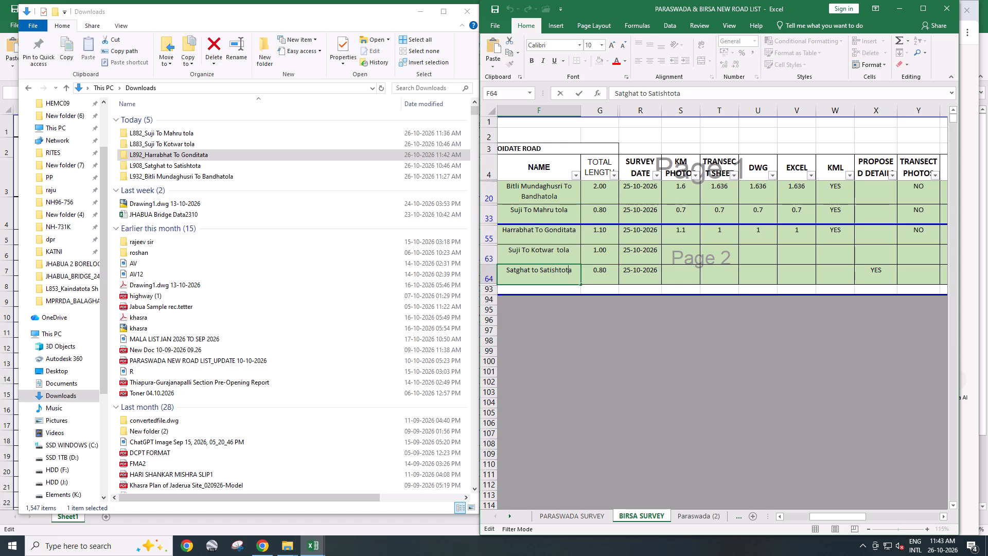
key("BackSpace")
key("shift+l")
Rename the L908 road folder in Downloads as L908_Satghat to Satishtola.
left_click(195, 166)
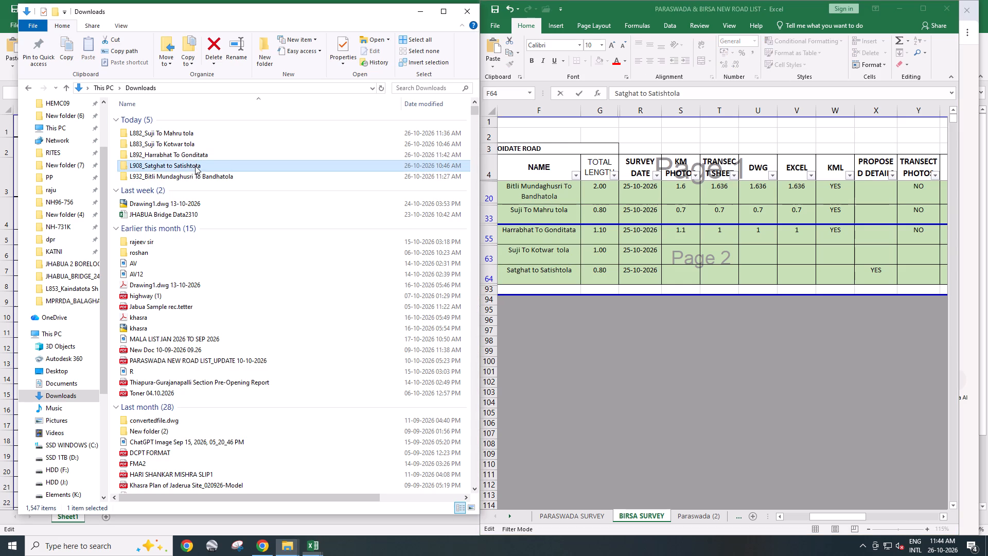
key("F2")
left_click(196, 165)
key("shift+l")
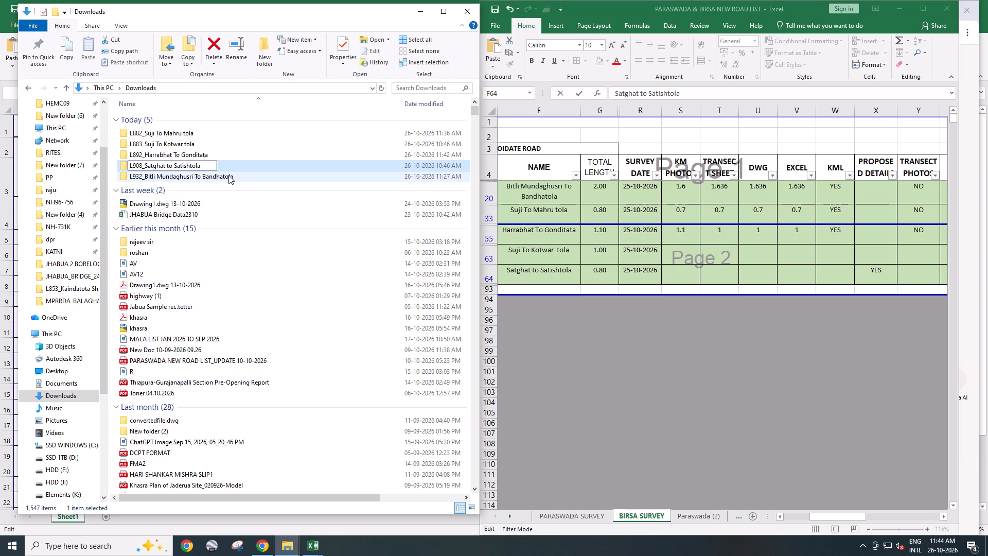
left_click(260, 175)
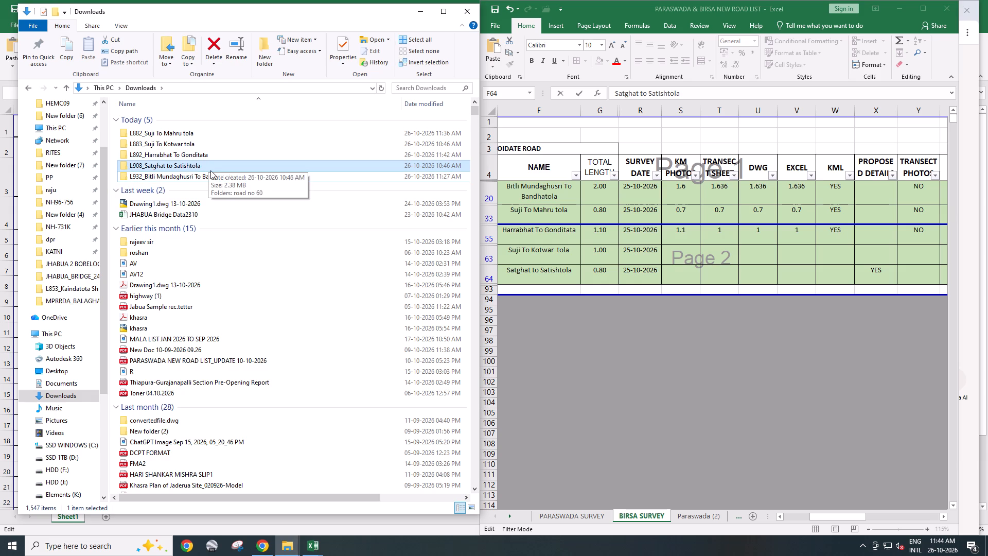
Copy the L883 folder's name and rename its road no 59 subfolder as L883_Suji To Kotwar tola.
double_click(199, 146)
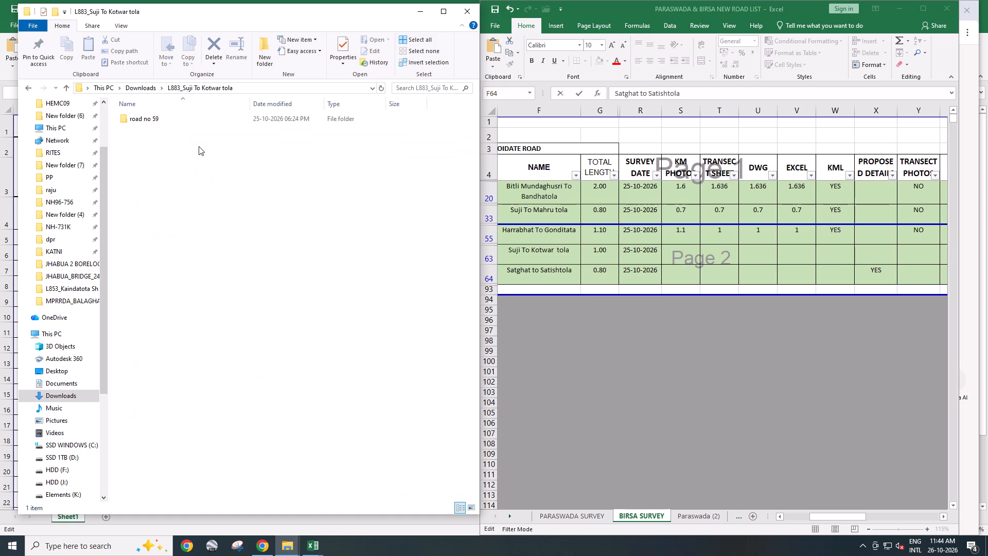
left_click(145, 91)
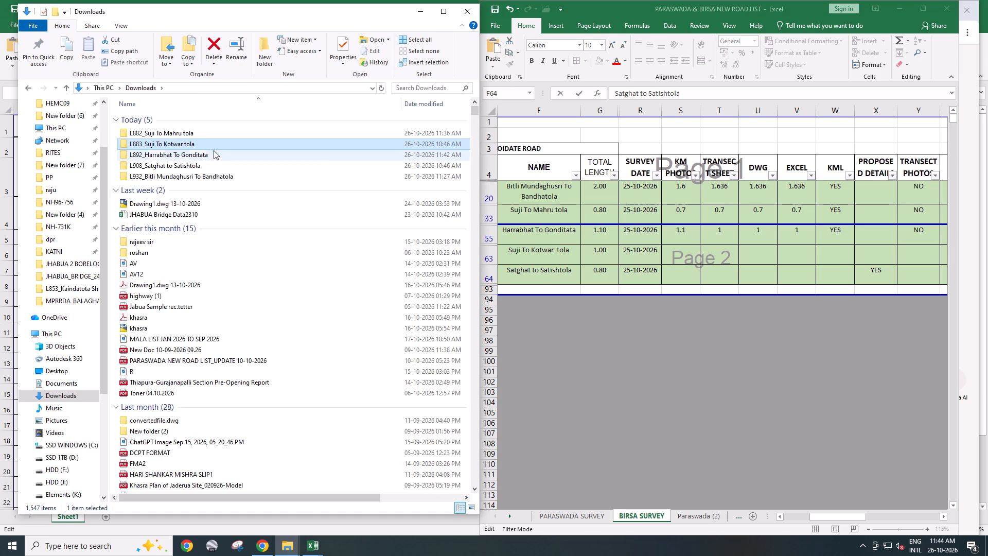
left_click(182, 143)
key("F2")
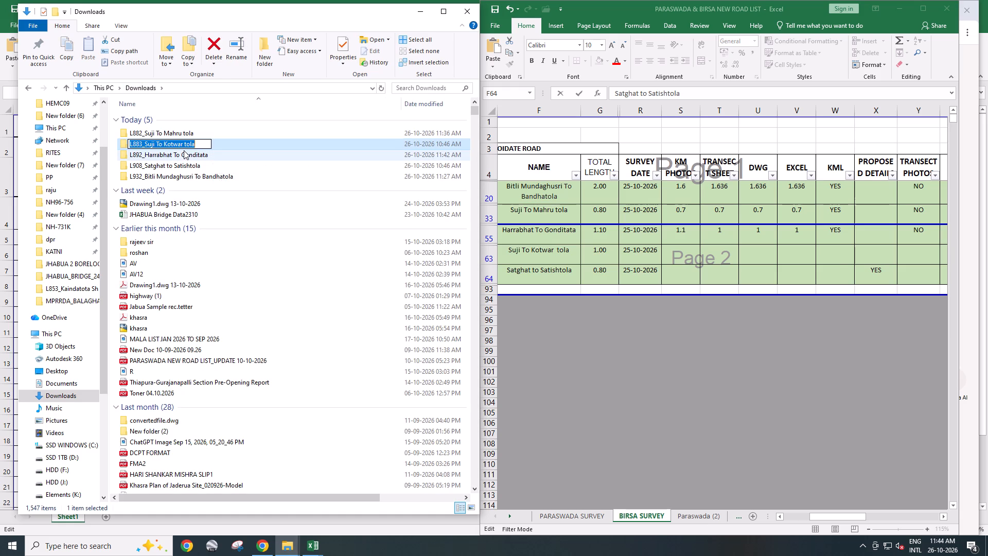
key("ctrl+c")
left_click(183, 164)
double_click(198, 148)
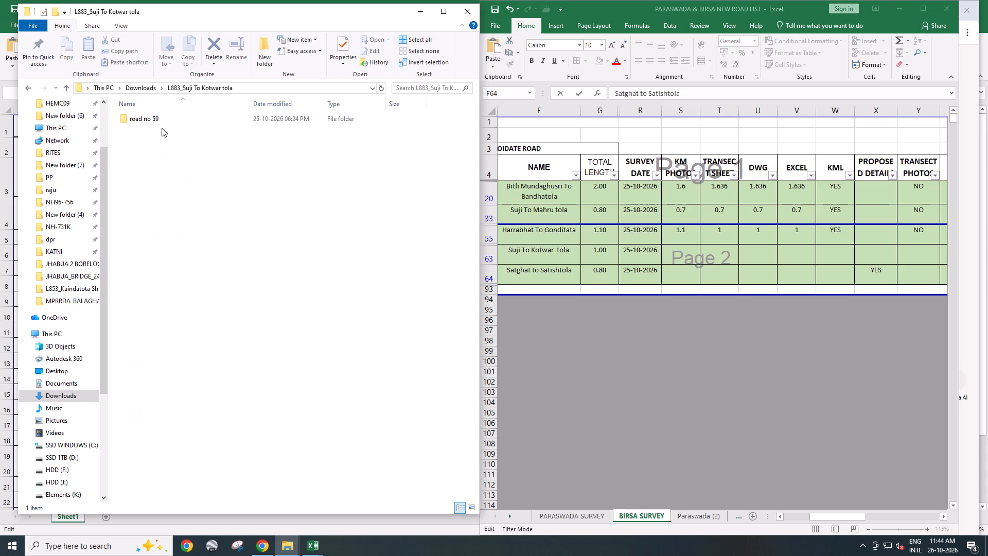
left_click(163, 123)
key("F2")
key("ctrl+v")
left_click(166, 161)
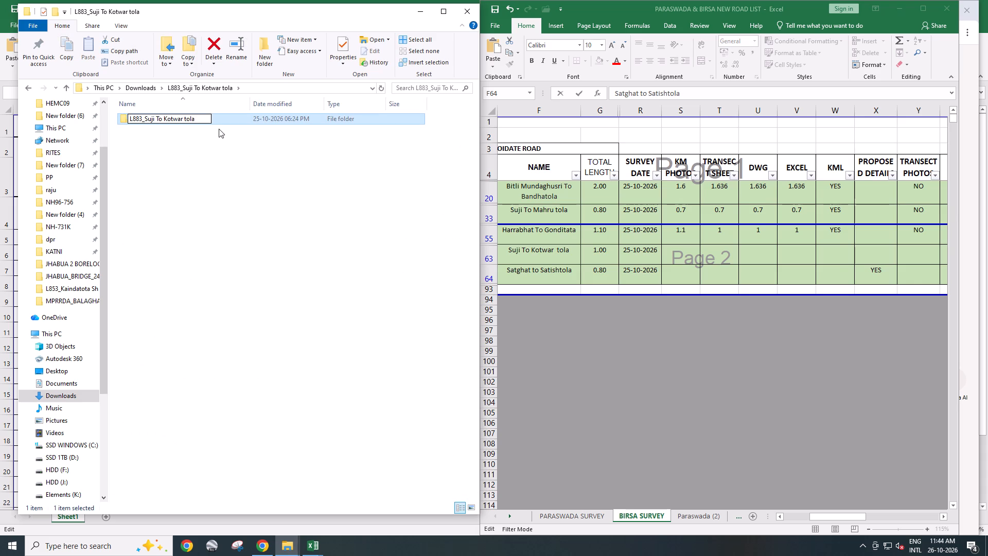
Inside the L883 subfolder, rename the PHOTO 59 folder as L883_Suji To Kotwar tola KM PHOTOS.
double_click(216, 121)
left_click(166, 121)
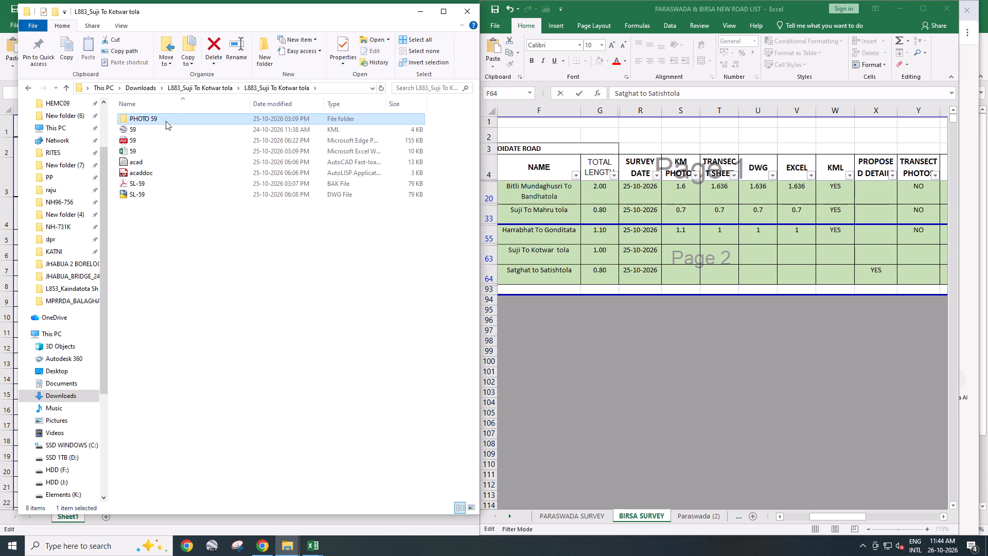
key("F2")
key("ctrl+v")
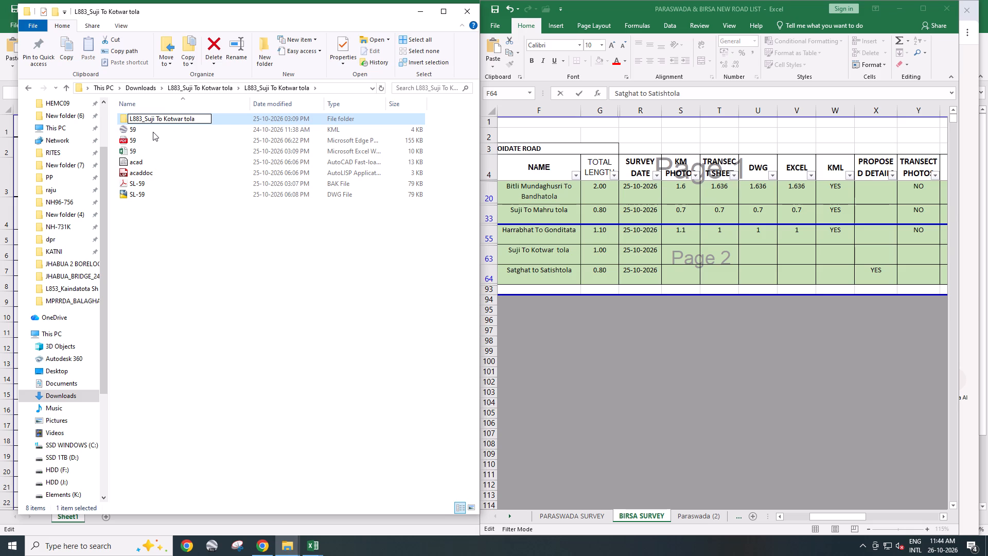
key("space")
type("KM PHOTOS")
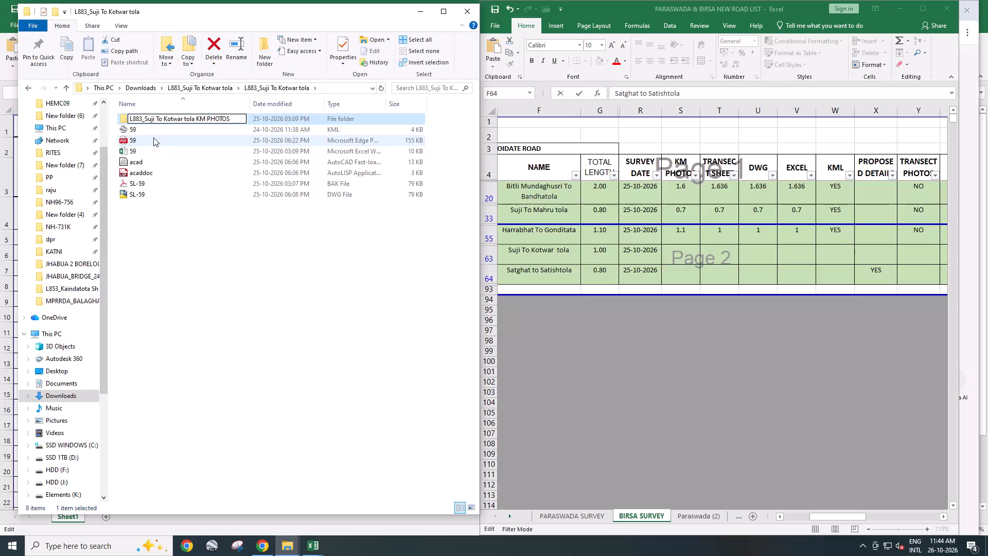
Rename the SL-59 DWG file and the 59 Excel file as L883_Suji To Kotwar tola.
left_click(143, 196)
key("F2")
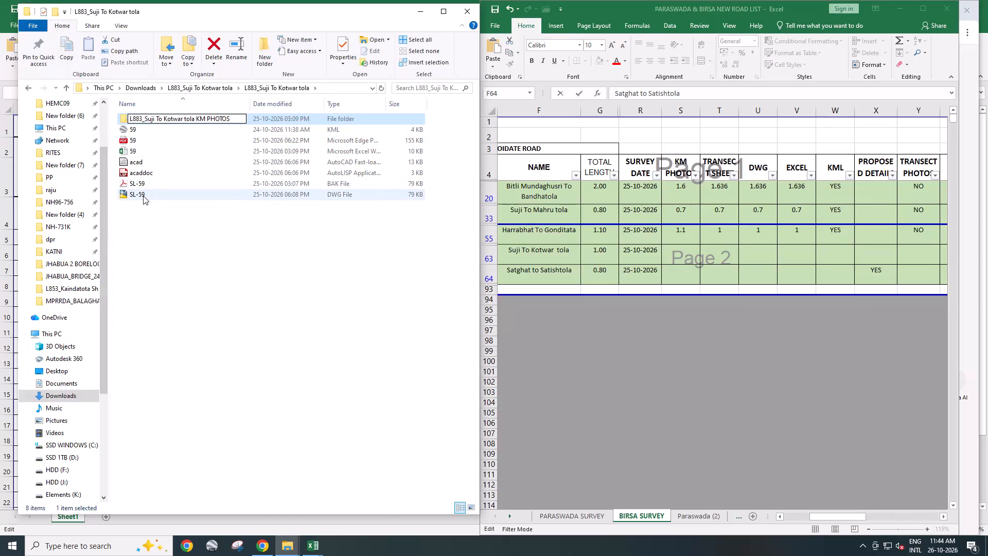
key("ctrl+v")
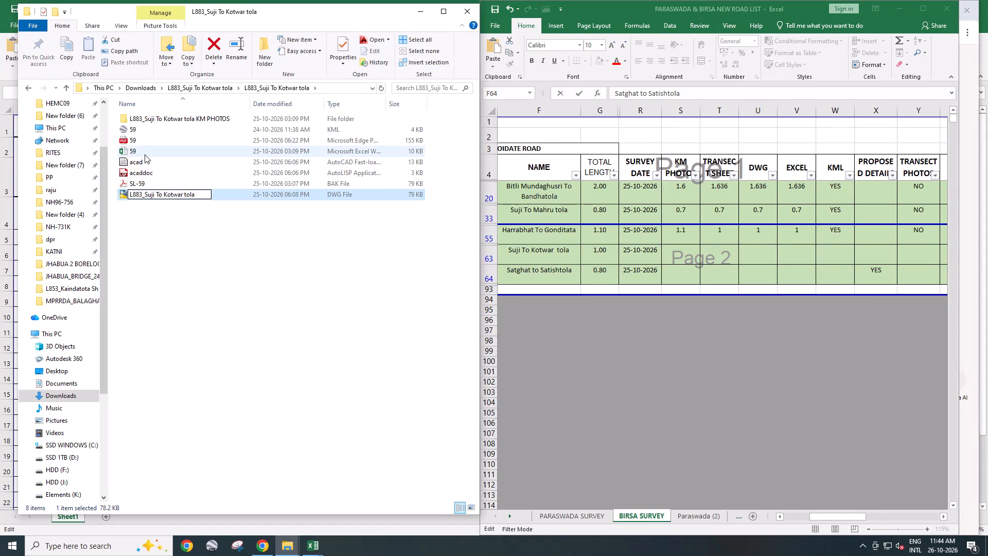
left_click(145, 154)
key("F2")
key("ctrl+v")
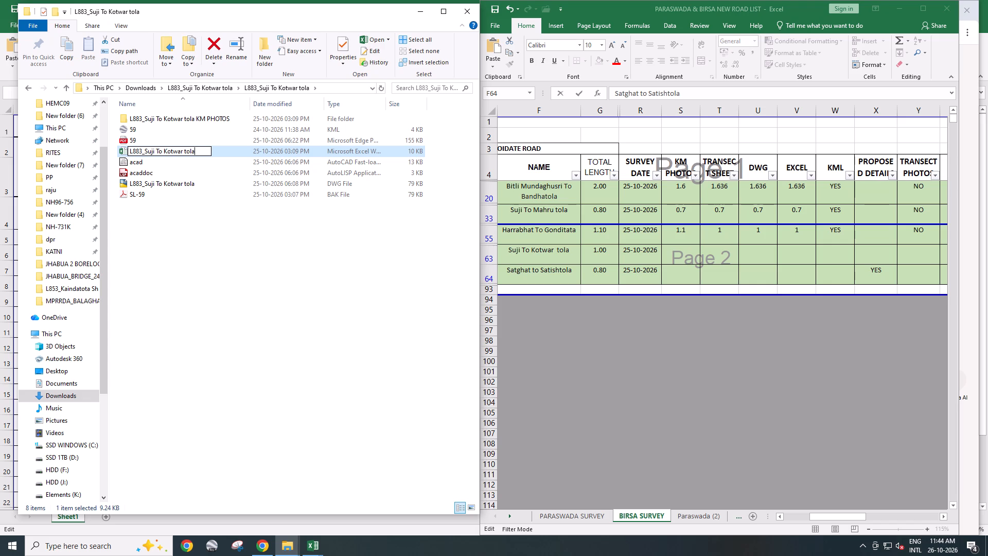
left_click(179, 249)
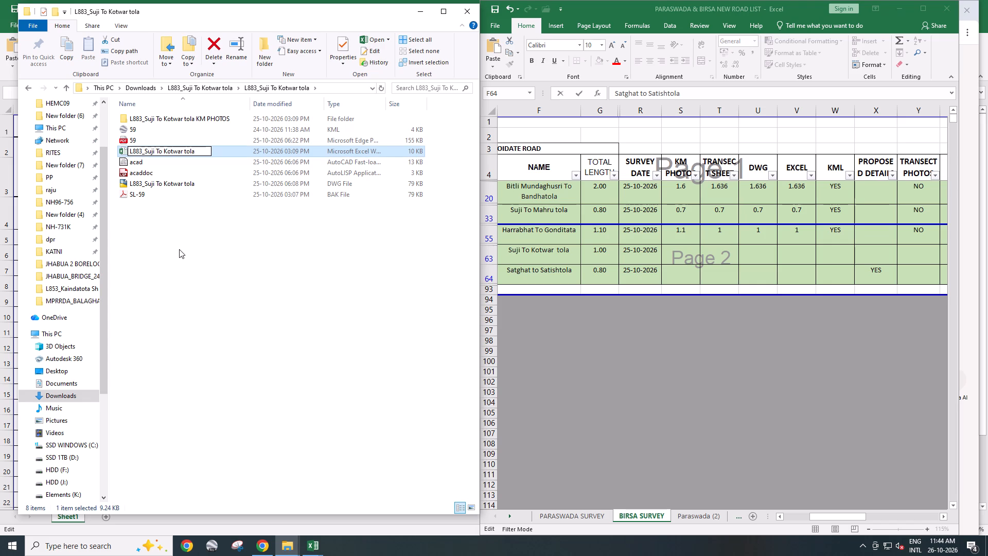
Rename the 59 PDF file as L883 TRANSECT WALK.
left_click(137, 140)
key("F2")
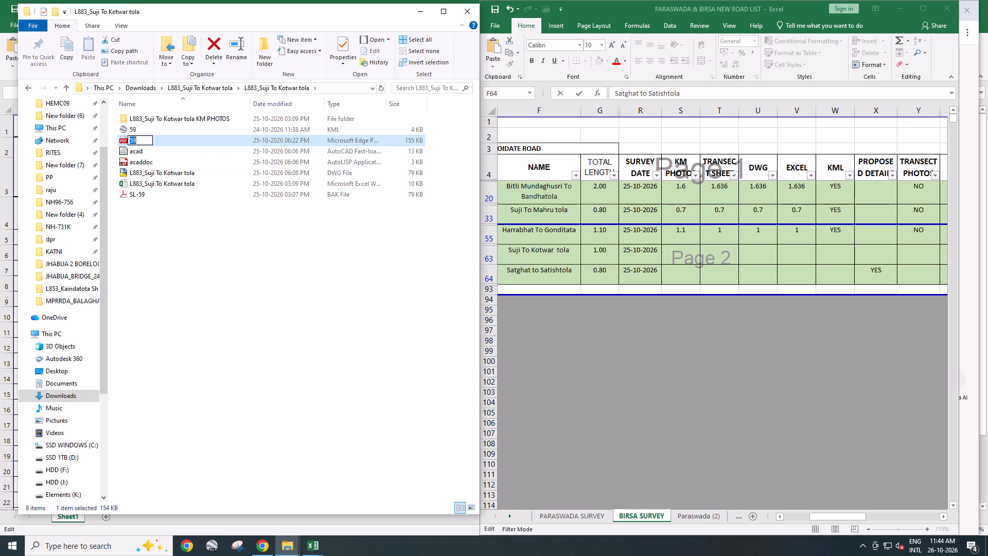
type("L883")
key("shift+underscore")
key("BackSpace")
key("space")
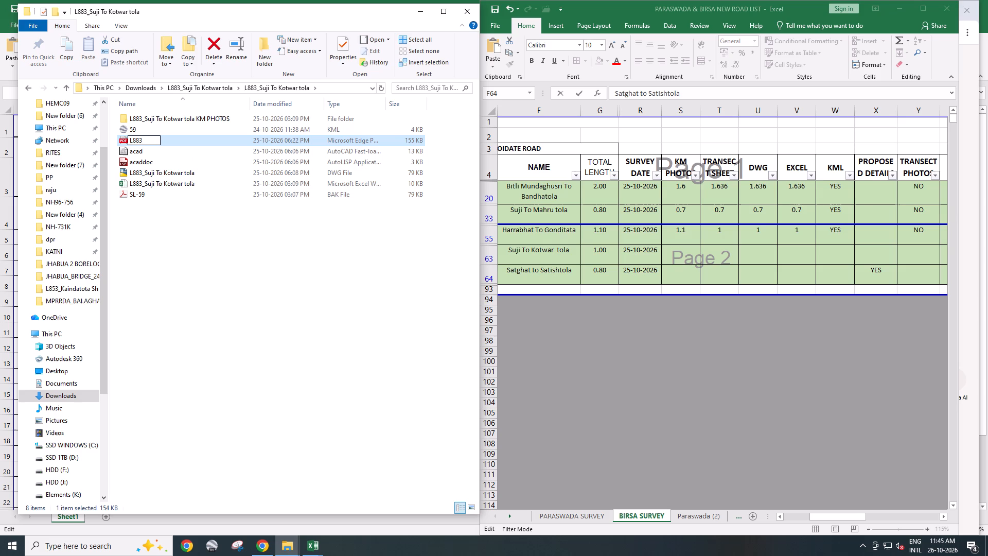
type("TRANSECTB")
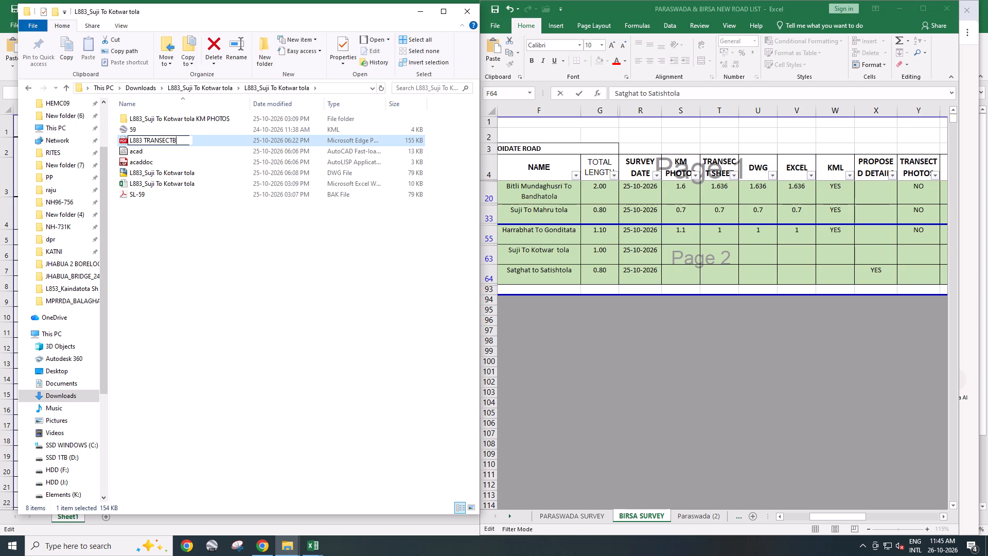
key("BackSpace")
key("space")
type("WALK")
Rename the 59 KML file as L883.
left_click(144, 128)
key("F2")
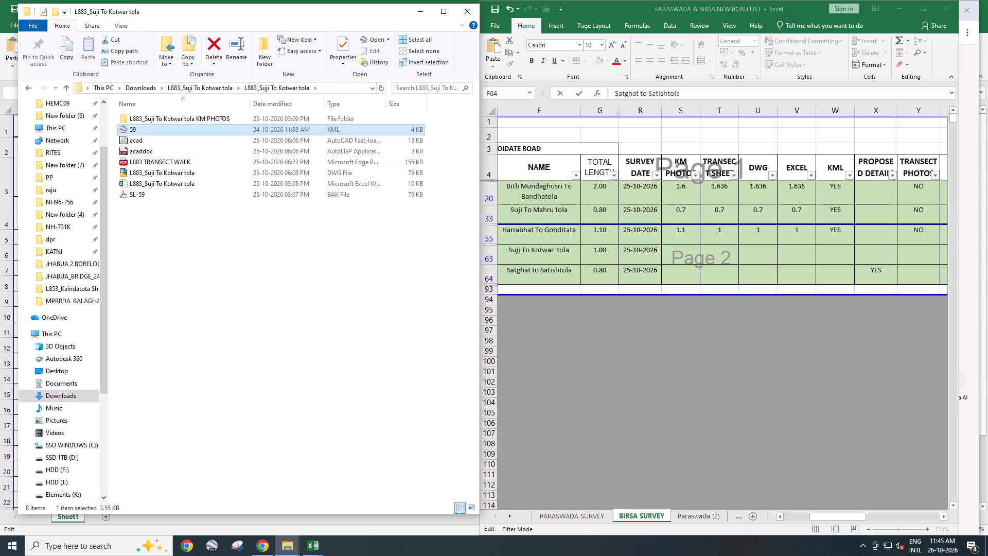
key("l")
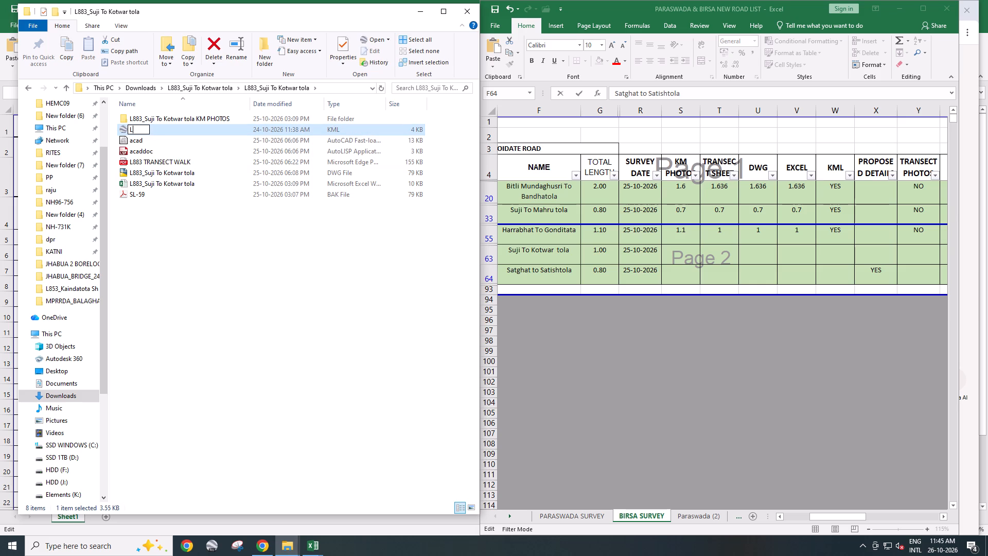
type("883")
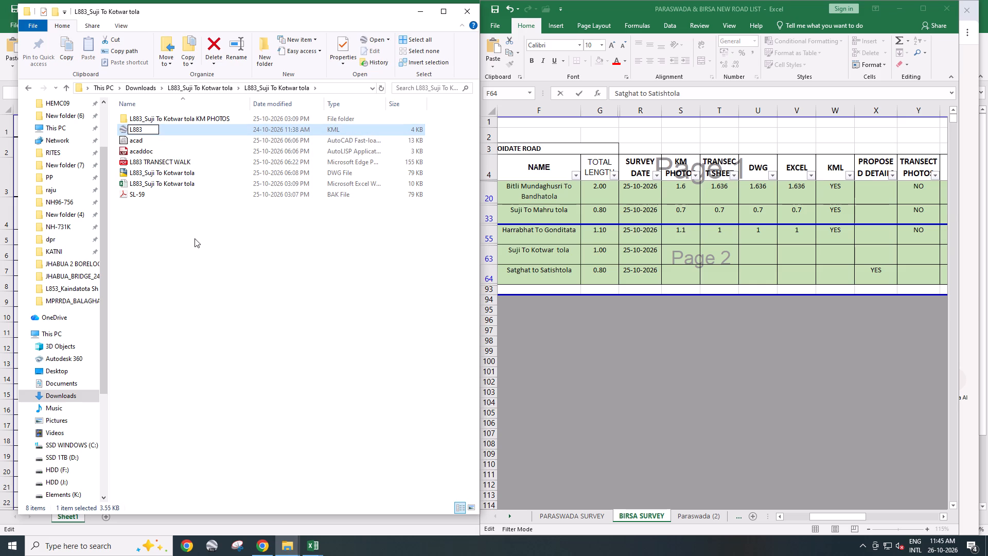
left_click(195, 238)
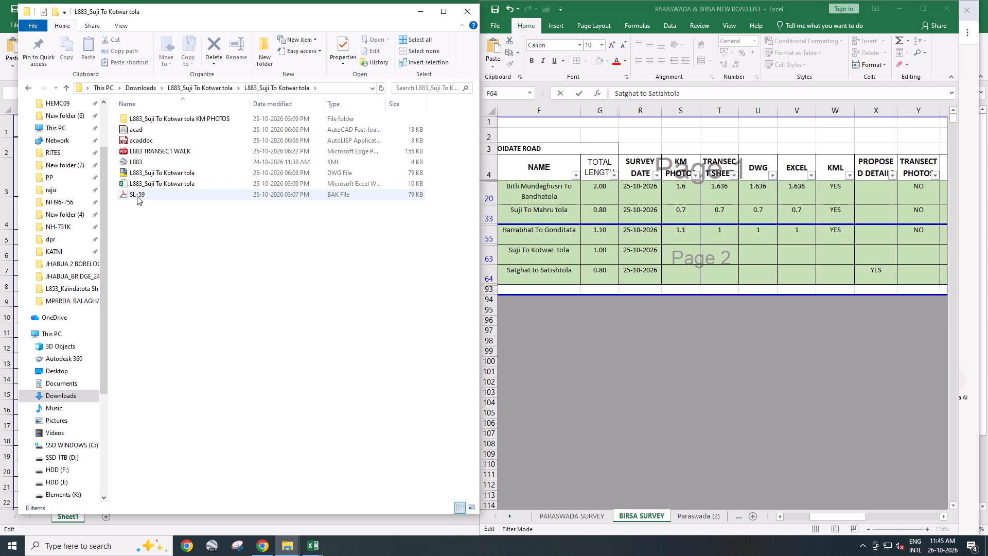
Delete the SL-59 BAK file and the acad and acaddoc files from the L883 subfolder.
left_click(137, 196)
left_click(157, 141, "ctrl")
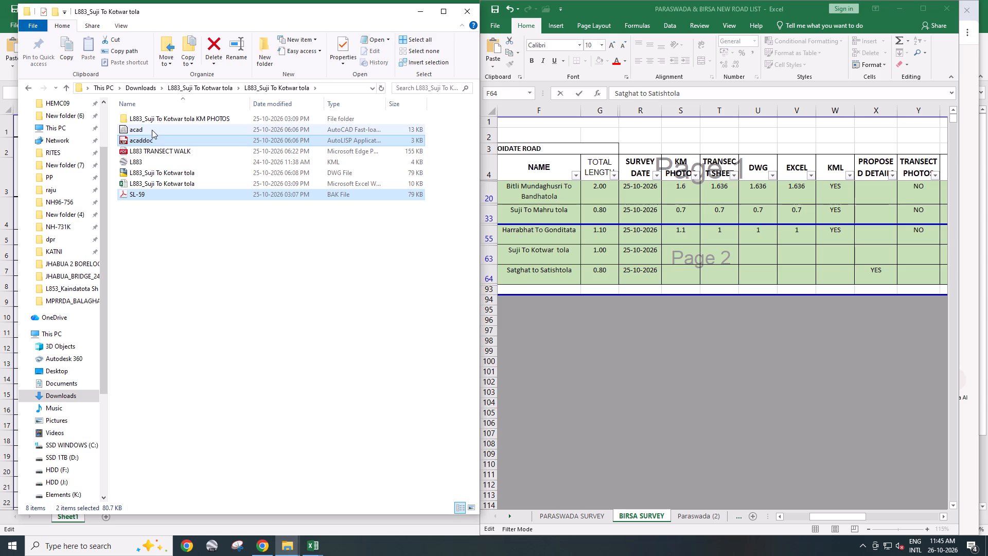
left_click(152, 130, "ctrl")
key("Delete")
right_click(168, 210)
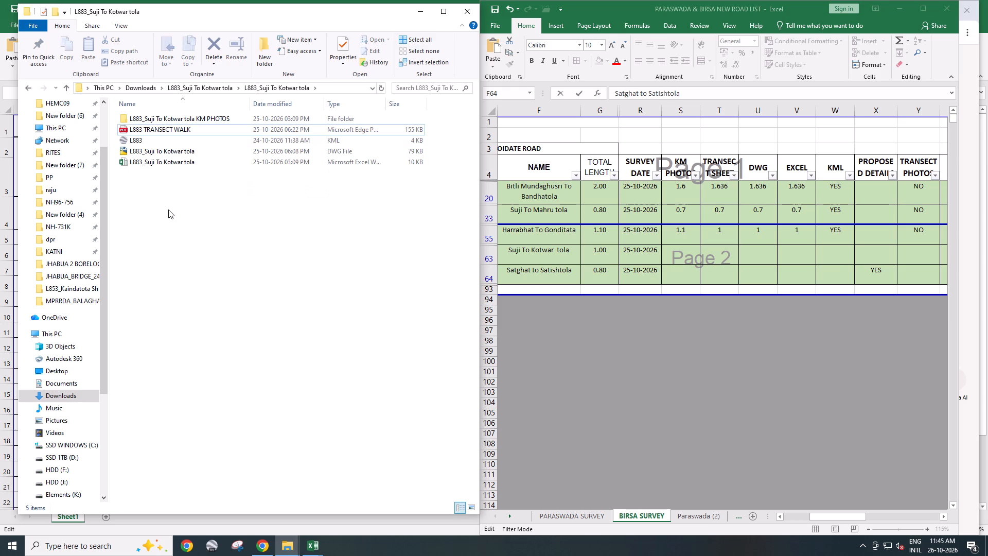
left_click(204, 251)
Check the end and 0.700 images in the L883 KM PHOTOS folder and enter 0.900 as Suji To Kotwar tola's KM photo length.
double_click(205, 116)
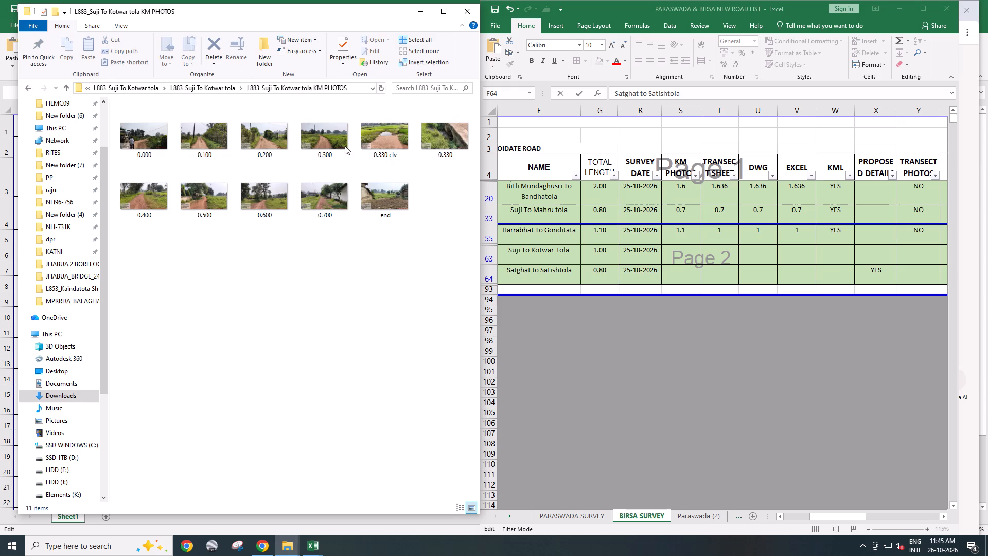
double_click(385, 199)
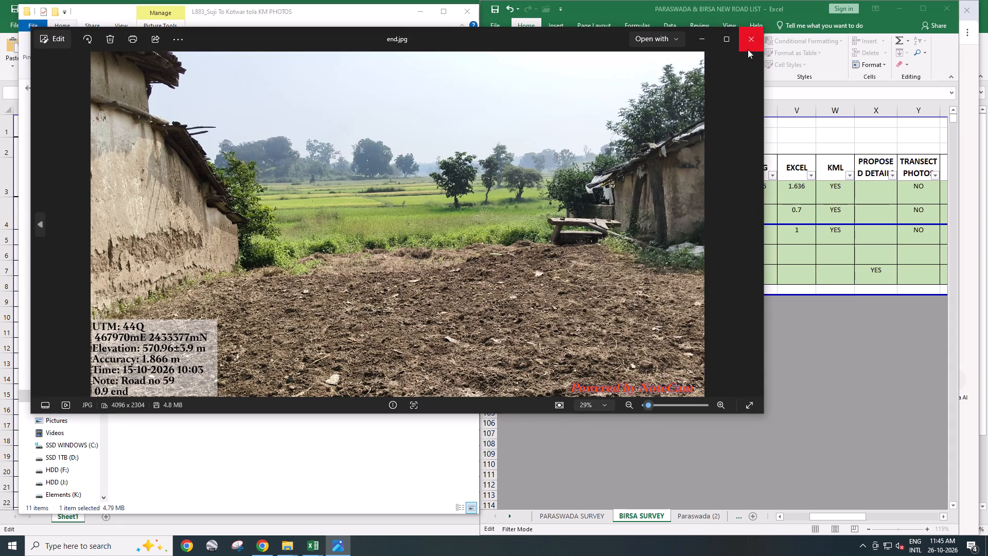
left_click(748, 49)
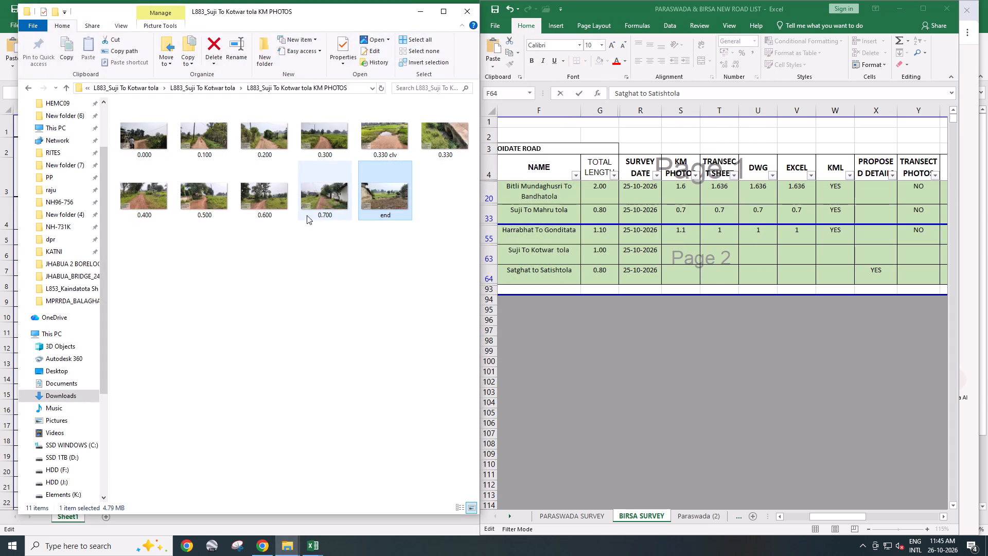
double_click(322, 198)
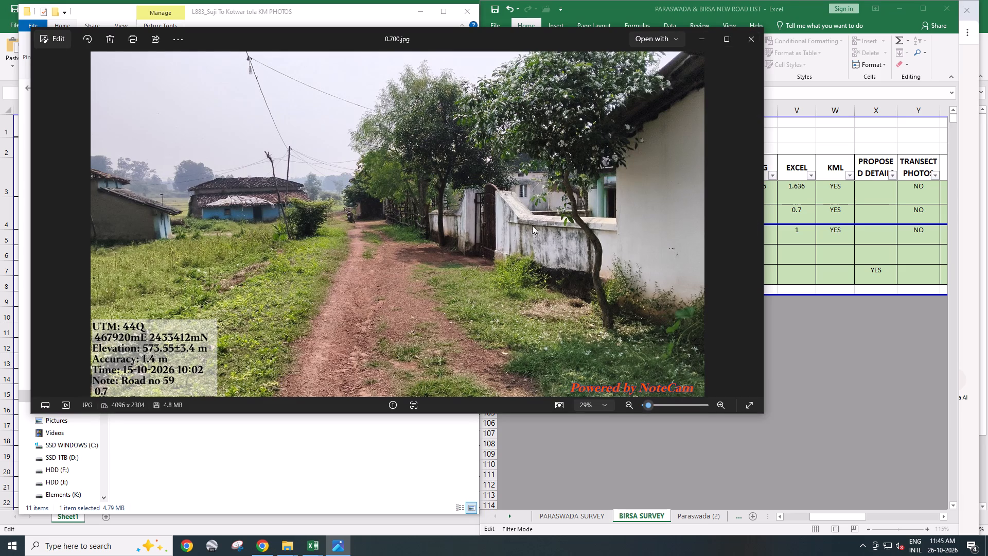
left_click(746, 45)
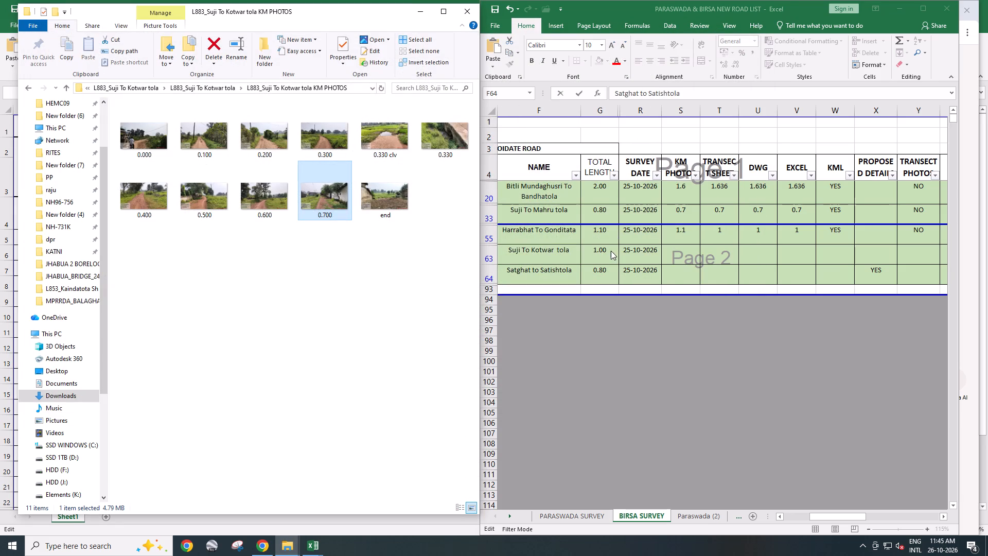
left_click(611, 251)
left_click(685, 254)
type("0.900")
key("Right")
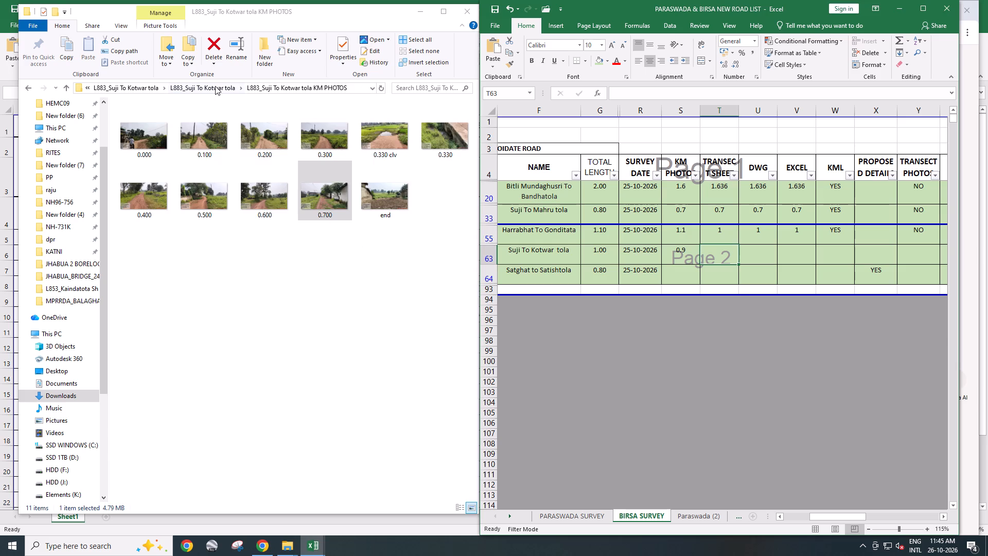
Examine the L883 TRANSECT WALK PDF from the road's start to its end, including the marked chainages.
left_click(215, 86)
double_click(161, 127)
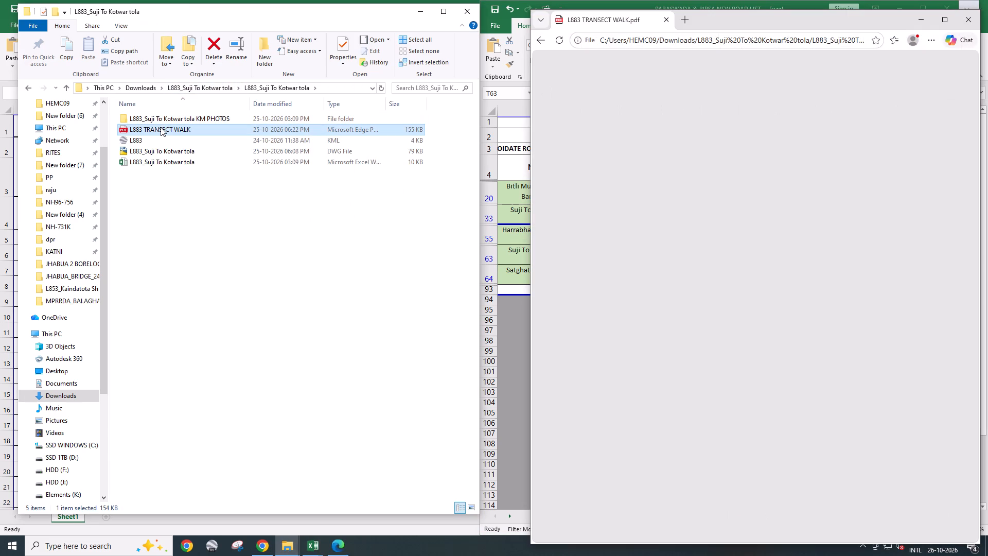
scroll(707, 259, "down", 11)
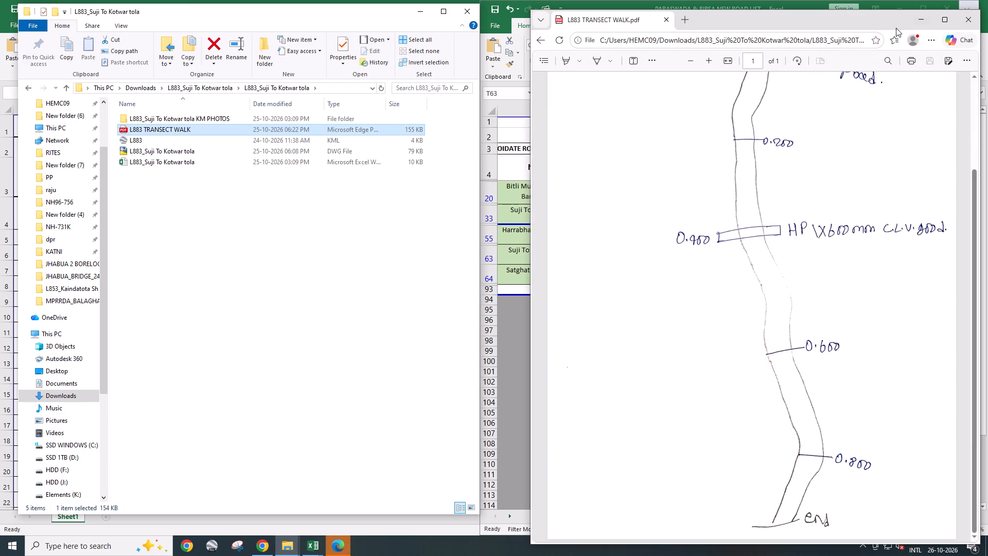
scroll(754, 217, "up", 4)
scroll(754, 217, "down", 1)
scroll(754, 217, "up", 5)
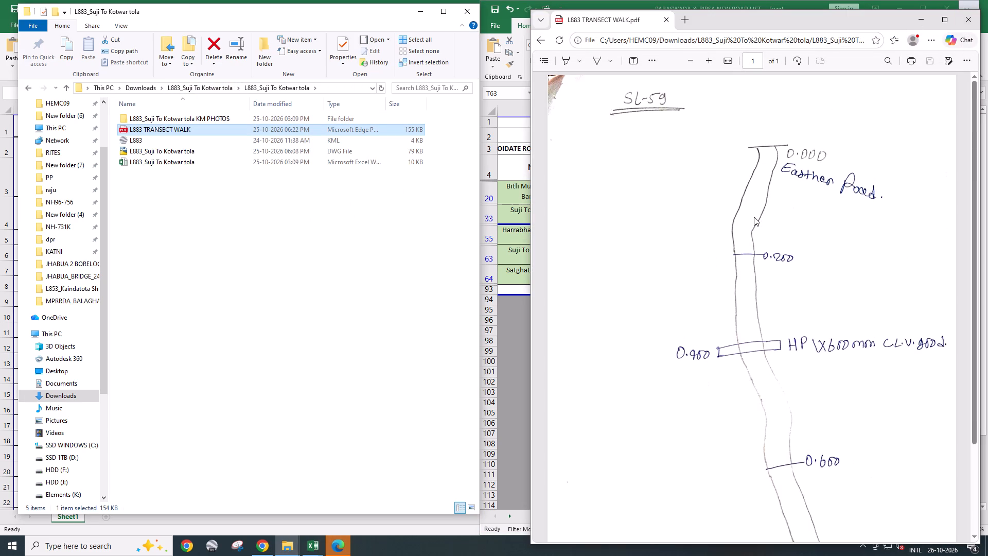
left_click(966, 20)
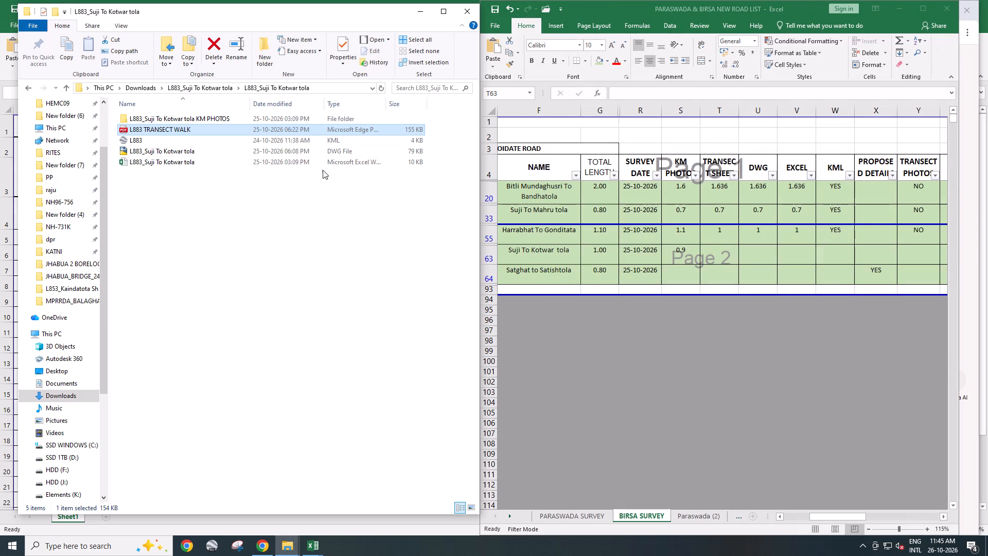
Check the L883 drawing's end chainage, close it unsaved, and enter 0.897 for Suji To Kotwar tola's transect sheet, DWG and Excel lengths.
double_click(182, 148)
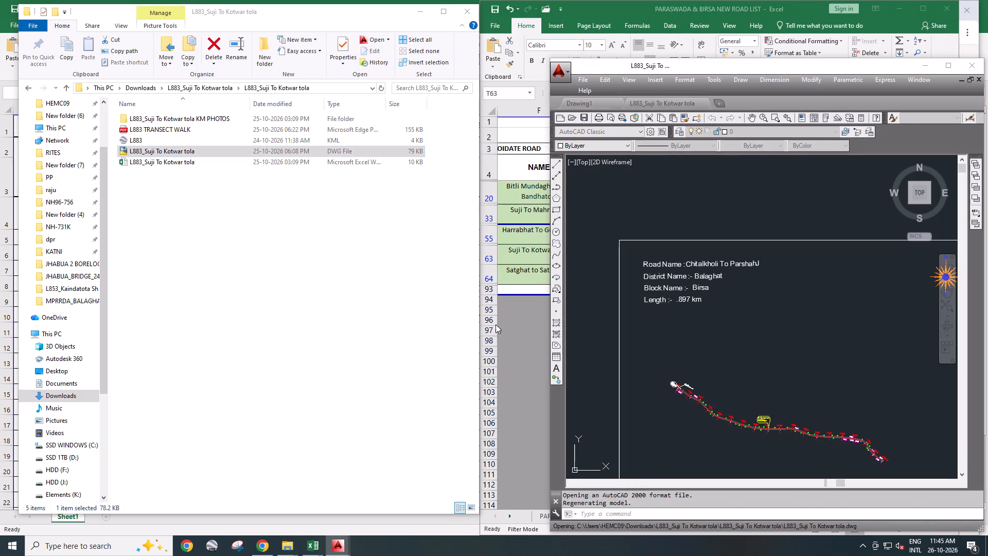
scroll(682, 406, "up", 2)
scroll(634, 363, "down", 2)
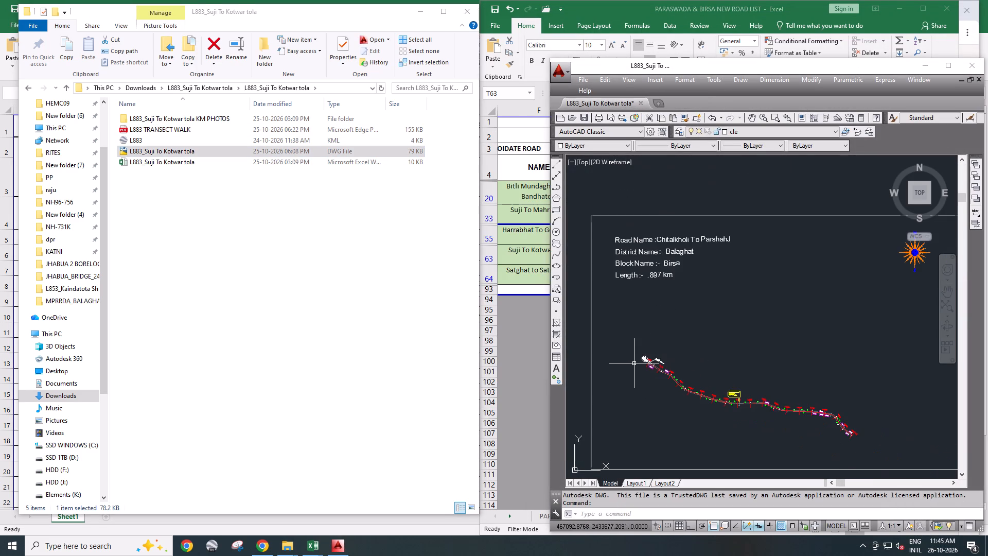
scroll(855, 436, "up", 5)
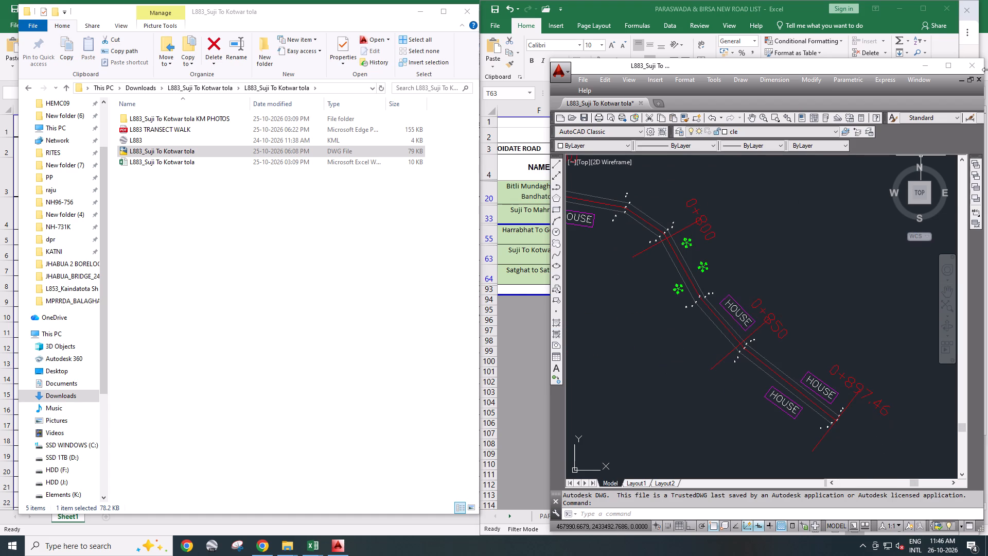
left_click(972, 68)
left_click(800, 320)
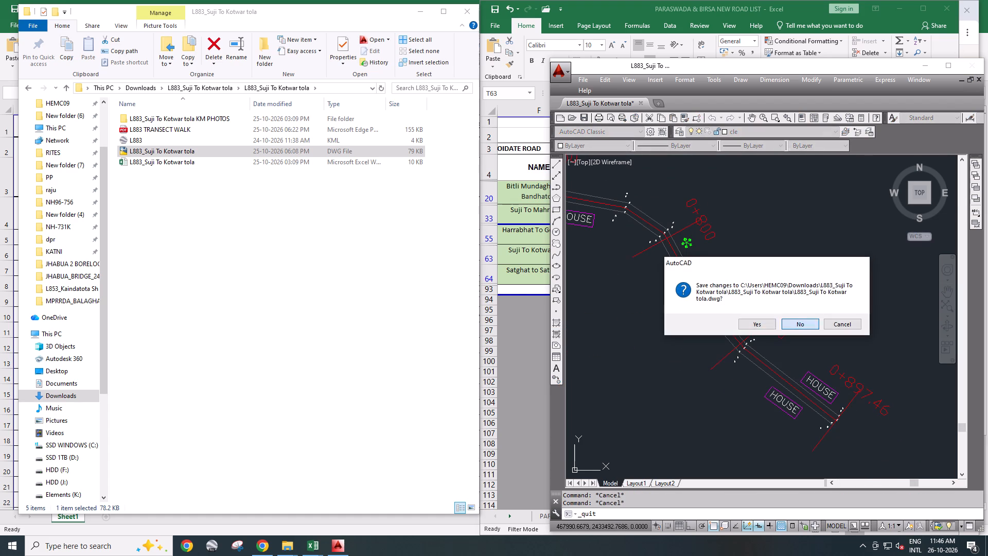
left_click(722, 256)
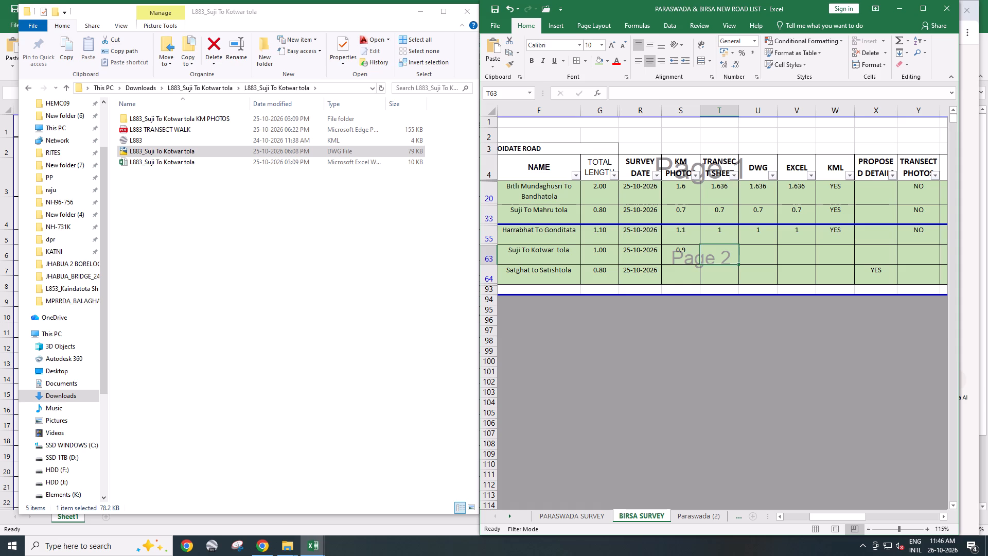
type("0.")
type("897")
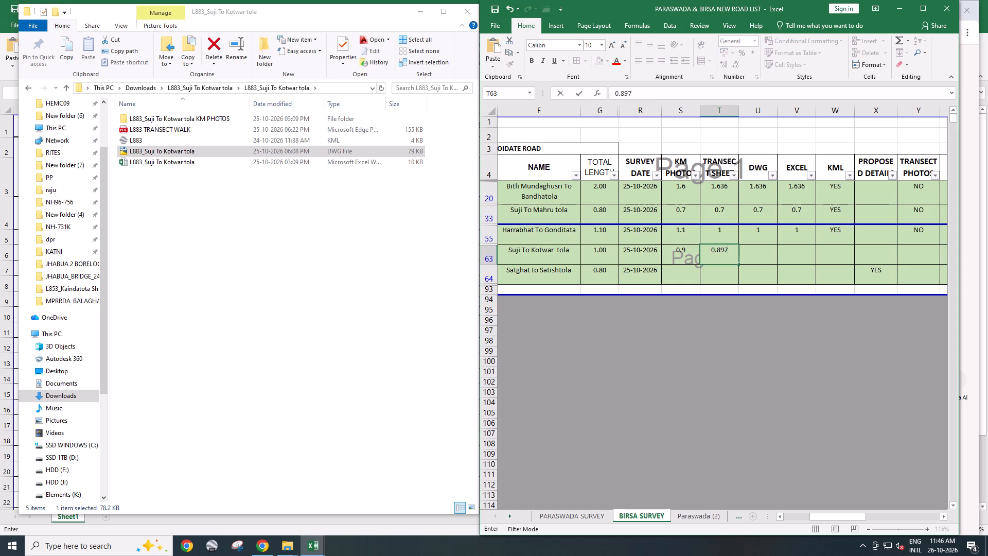
key("Right")
key("Left")
key("ctrl+c")
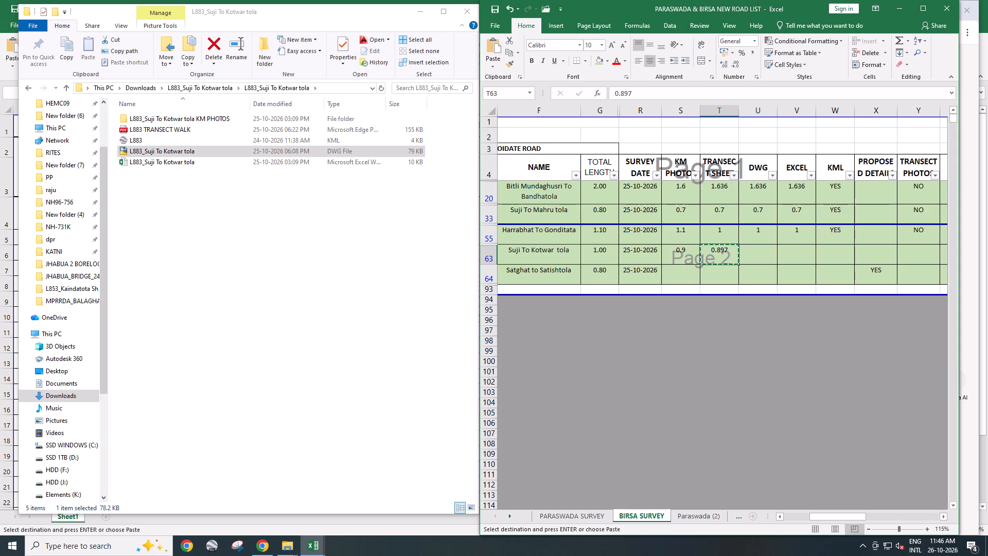
key("shift+Right")
key("shift+Right")
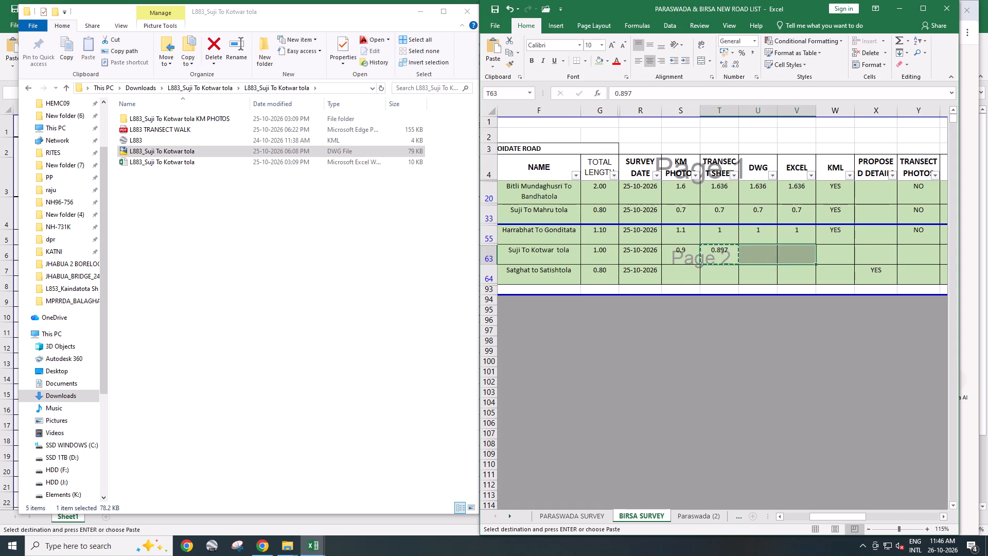
key("ctrl+v")
Mark KML as YES for Suji To Kotwar tola, copying the value from the Harrabhat To Gonditata row.
key("Right")
key("Right")
key("Right")
key("Up")
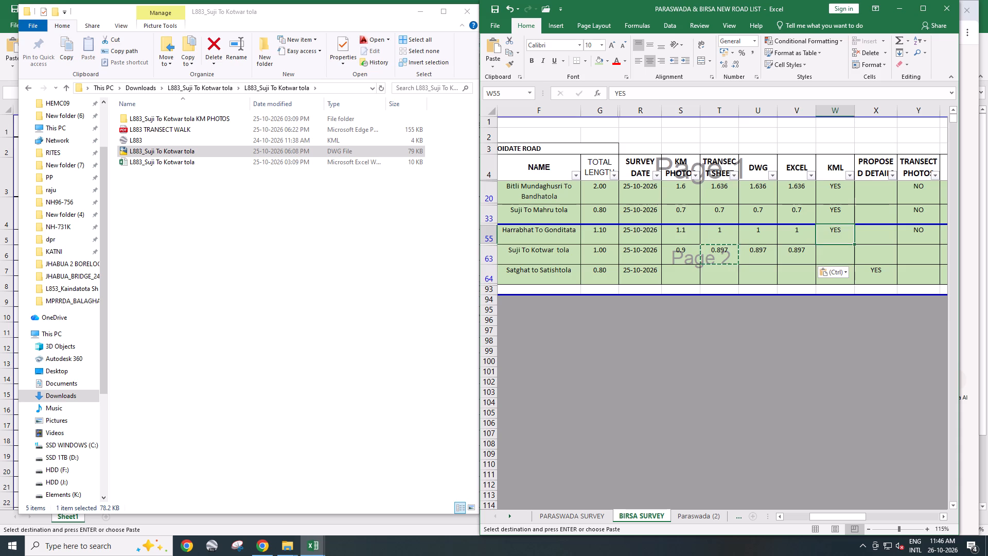
key("ctrl+c")
key("Down")
key("ctrl+v")
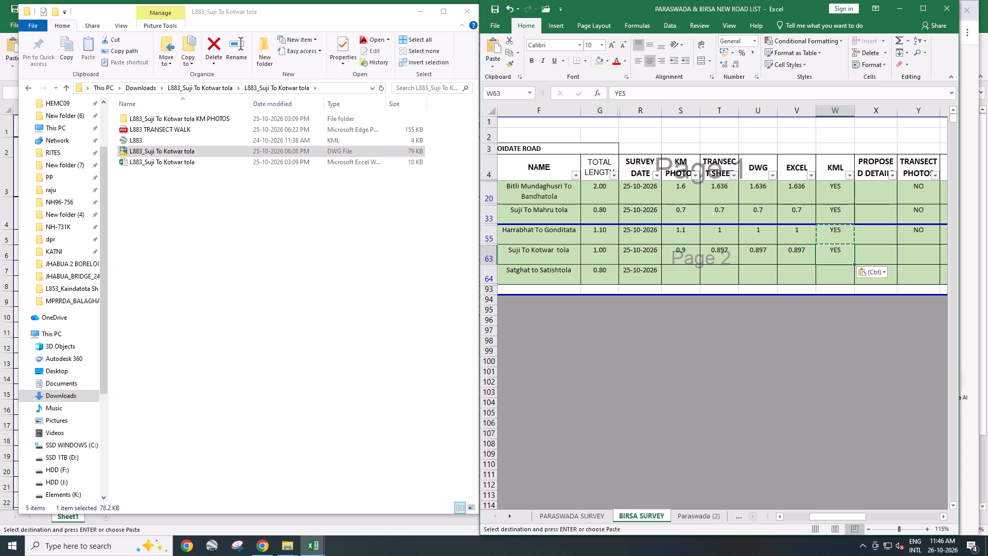
Mark transect photos as NO for Suji To Kotwar tola, copied from the row above, and save the workbook.
key("Right")
key("Right")
key("Right")
key("Up")
key("Left")
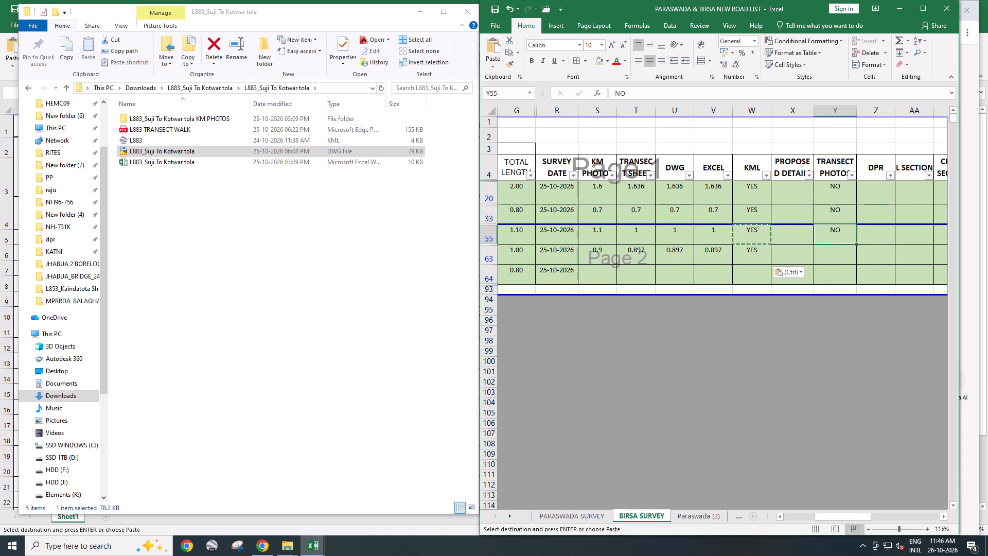
key("ctrl+c")
key("Down")
key("ctrl+v")
key("ctrl+s")
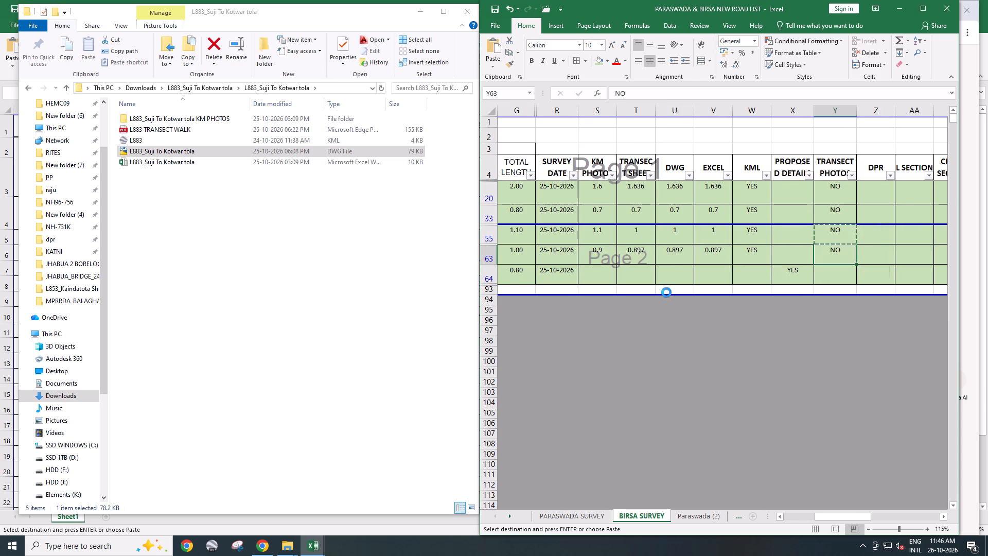
Examine the road names, numbers and serial numbers at the start of the Birsa survey rows.
key("Left")
key("Left")
key("Left")
key("Left")
key("Left")
key("Left")
key("Left")
key("Left")
key("Left")
key("Left")
key("Left")
key("Left")
key("Left")
key("Left")
key("Left")
key("Left")
key("Left")
key("Left")
key("Left")
key("Left")
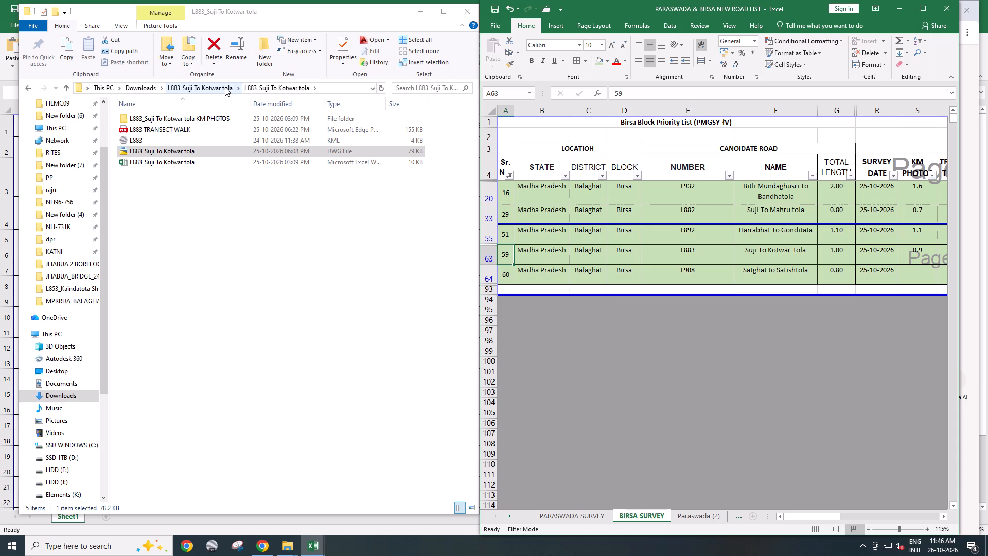
In Downloads, rename the road no 60 folder inside L908_Satghat to Satishtola as L908_Satghat to Satishtola.
left_click(225, 87)
left_click(149, 88)
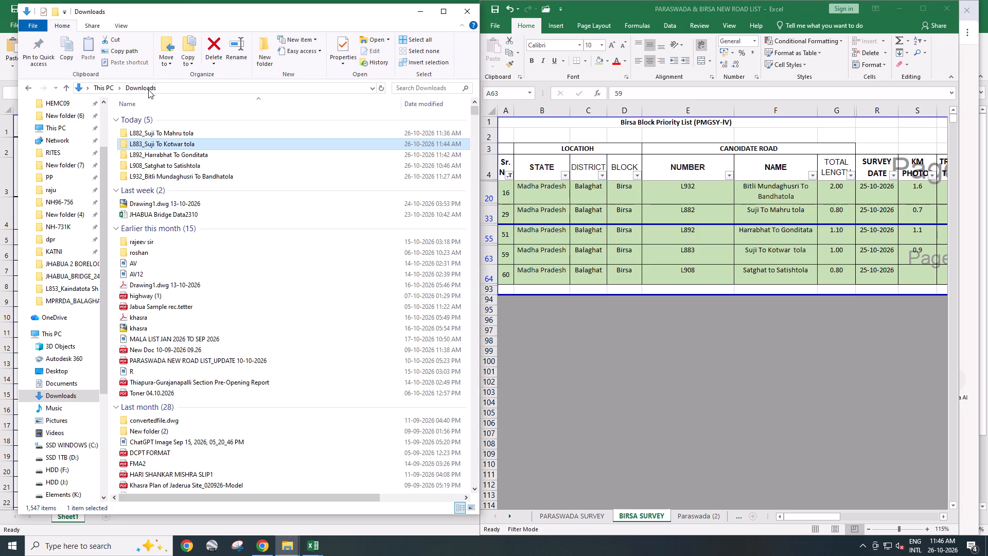
left_click(789, 304)
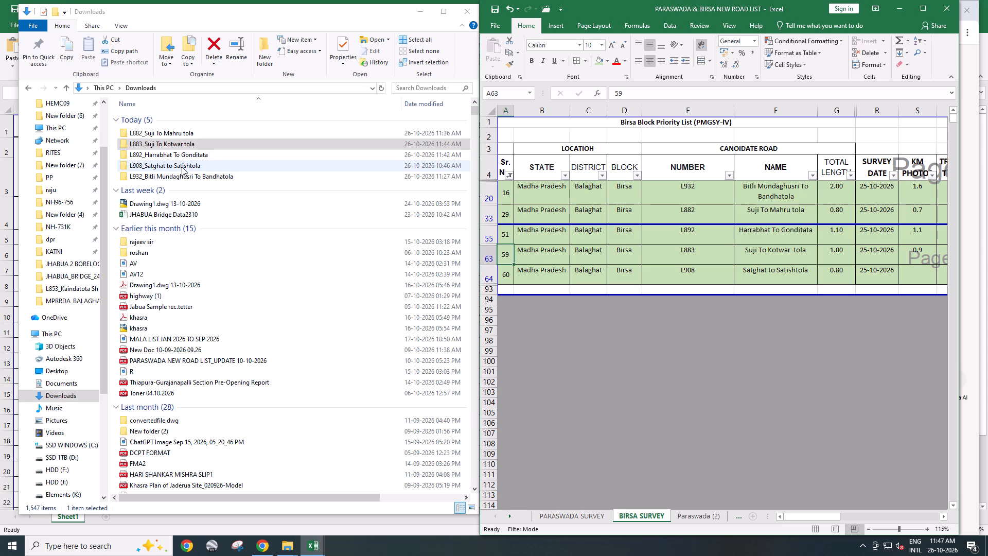
left_click(182, 167)
key("F2")
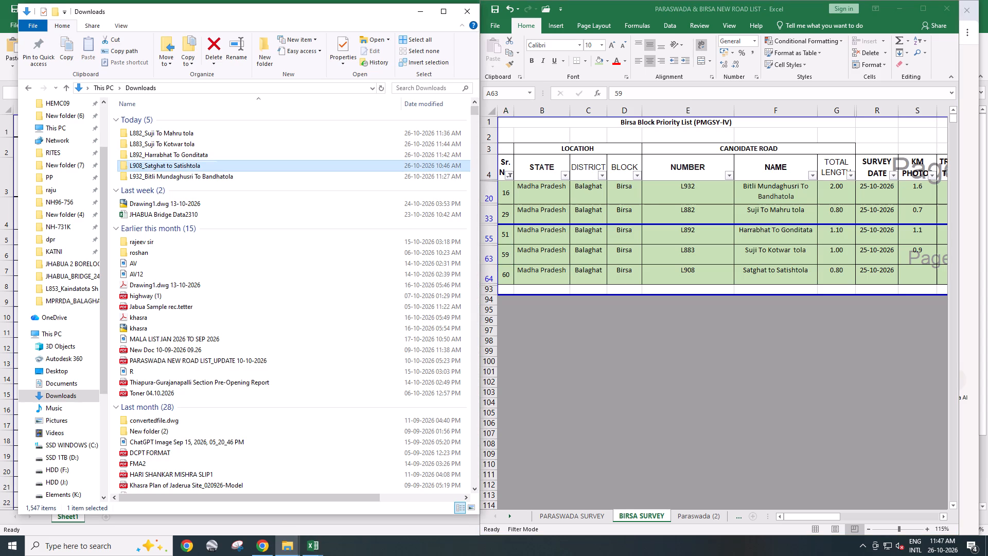
key("ctrl+c")
left_click(179, 178)
double_click(192, 169)
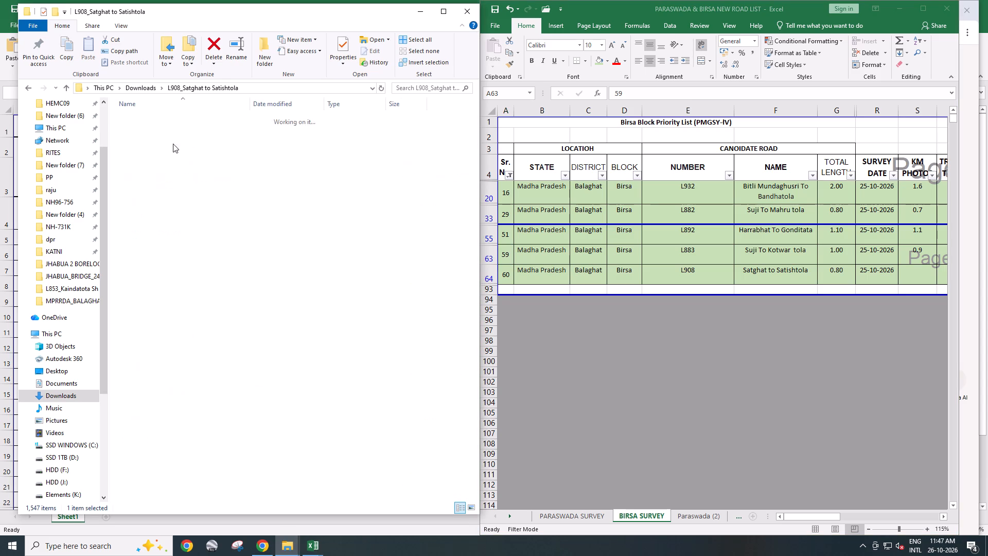
left_click(168, 115)
key("F2")
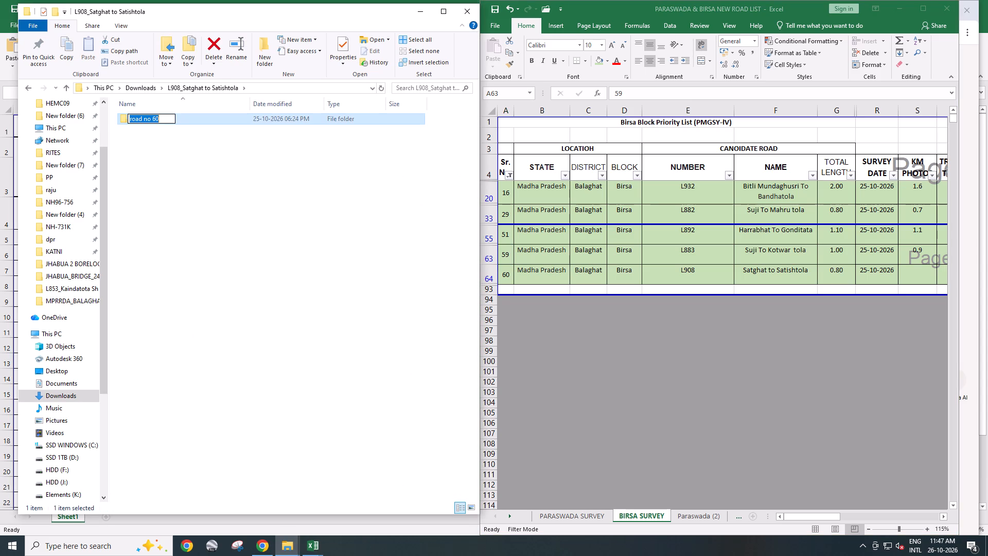
key("ctrl+v")
left_click(162, 172)
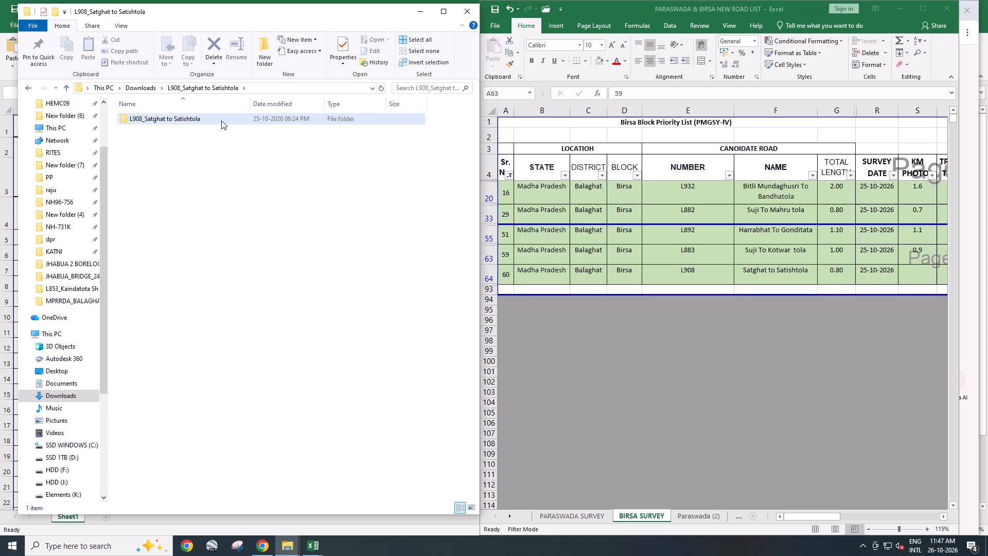
Inside the L908 subfolder, rename the road no 60 photo folder as L908_Satghat to Satishtola KM PHOTOS.
double_click(221, 120)
left_click(175, 124)
key("F2")
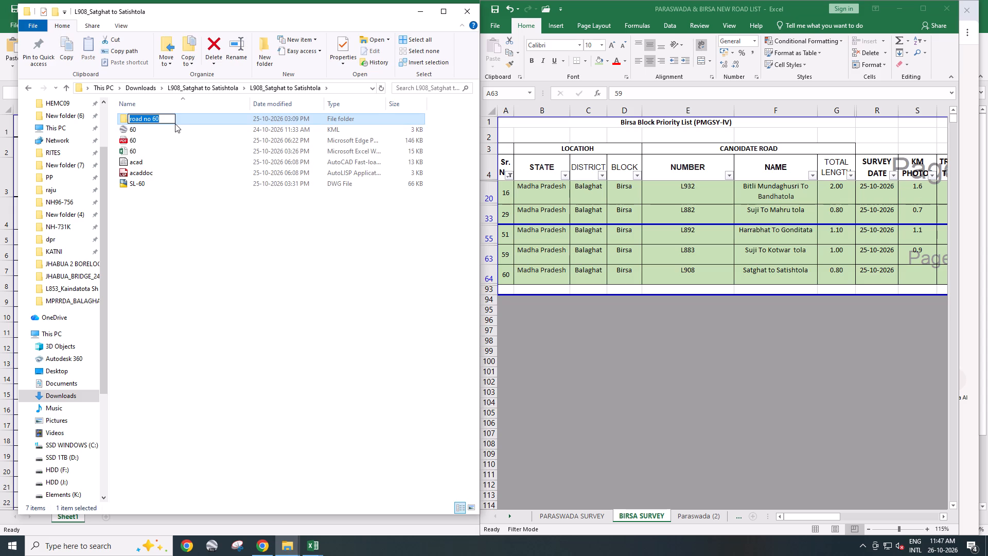
key("ctrl+v")
key("space")
type("KM")
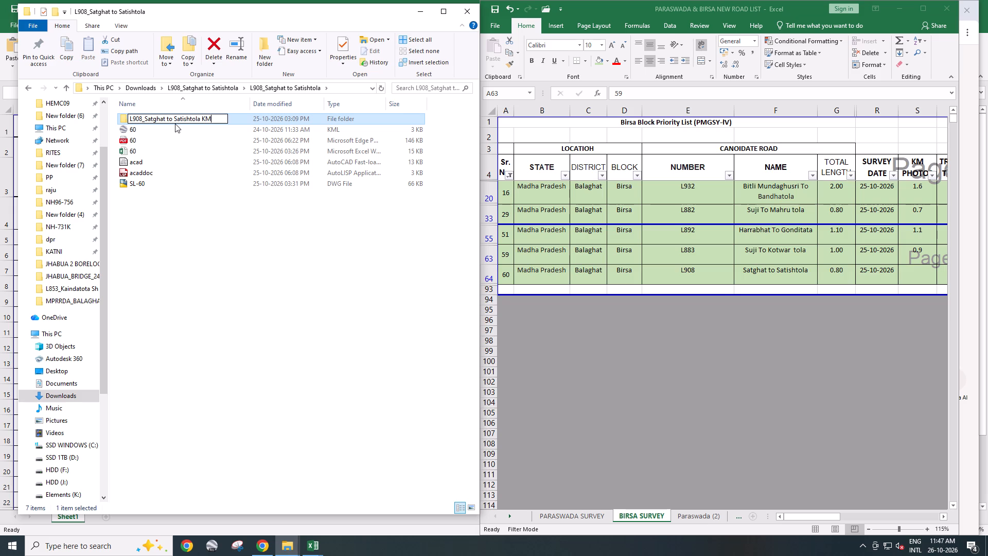
key("space")
type("PHOTOS")
Rename the SL-60 DWG drawing and the 60 Excel workbook both as L908_Satghat to Satishtola.
left_click(130, 187)
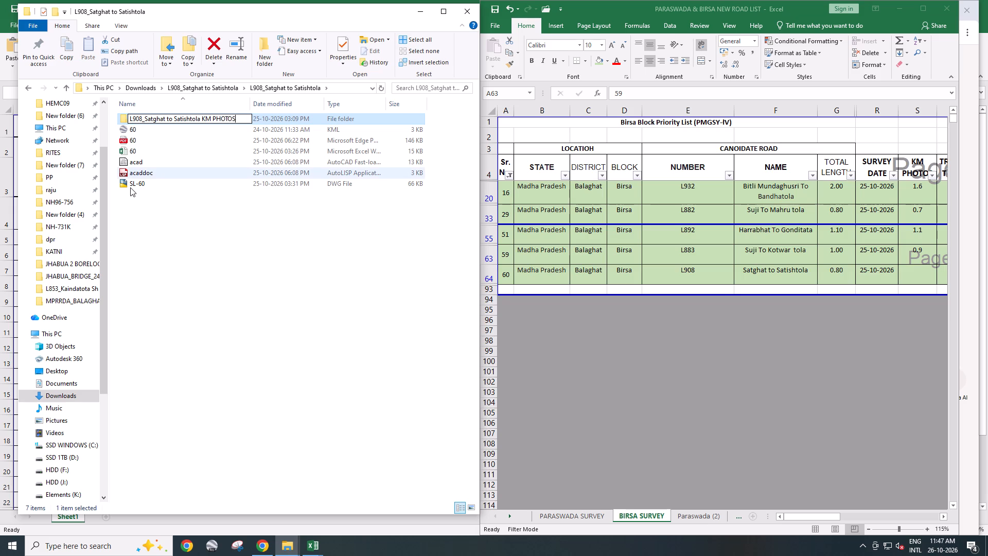
key("F2")
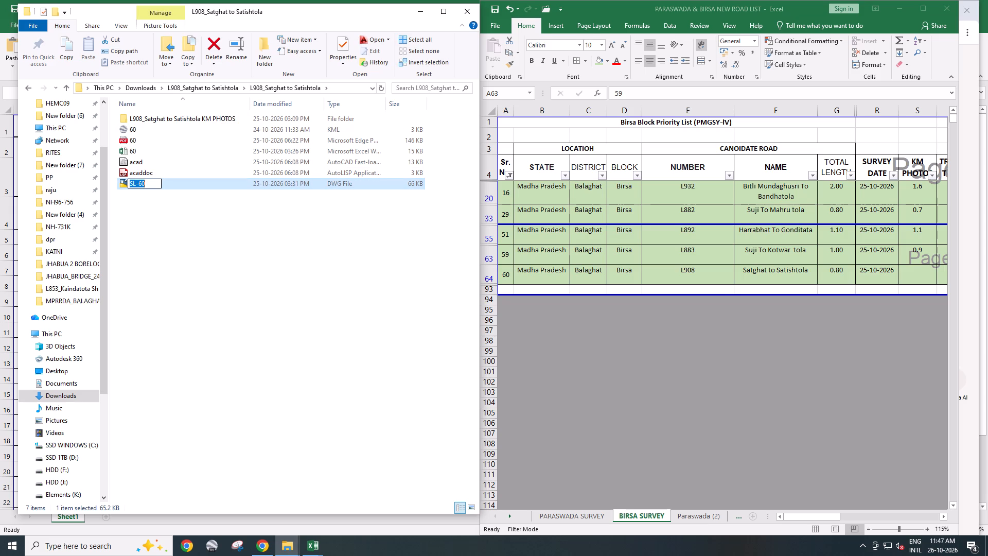
key("ctrl+v")
left_click(144, 144)
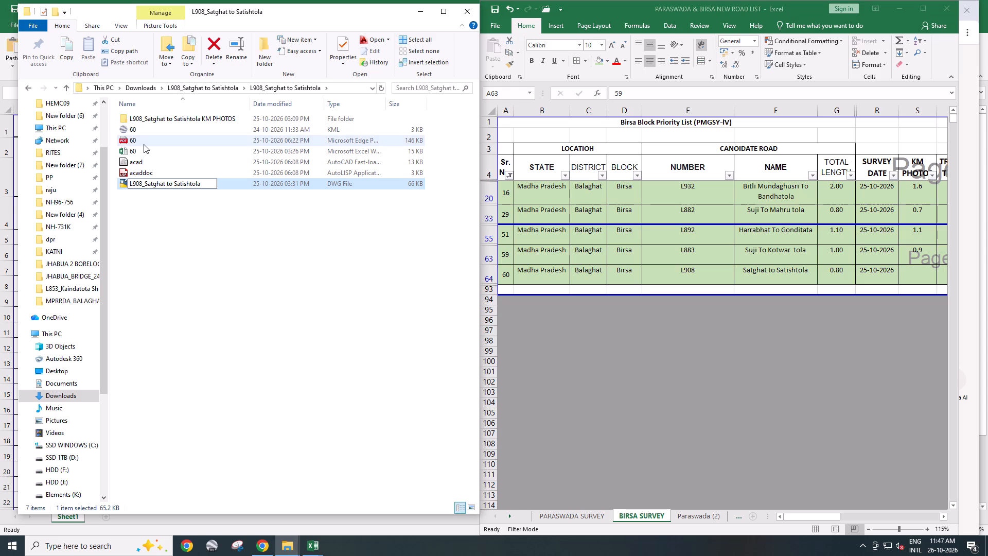
left_click(145, 157)
left_click(145, 151)
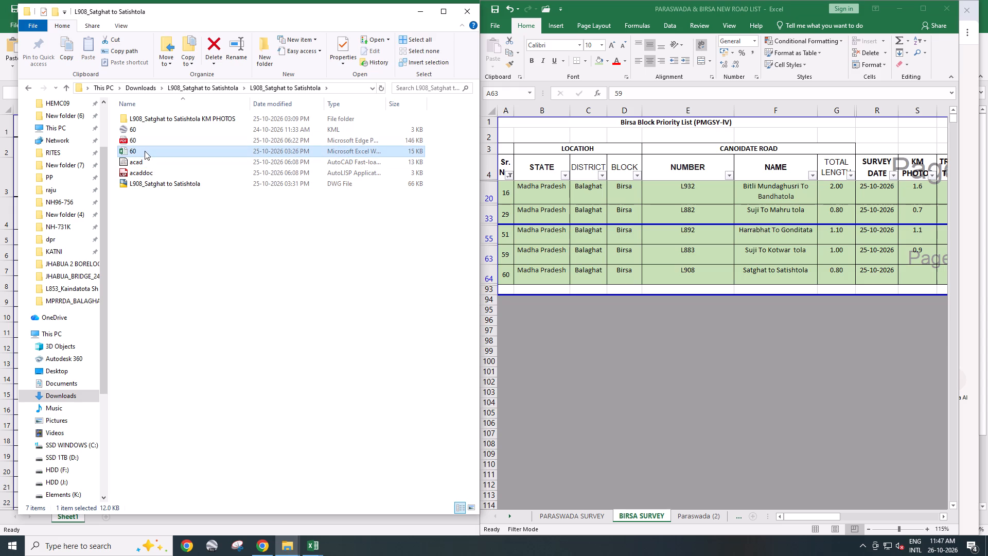
key("F2")
key("ctrl+v")
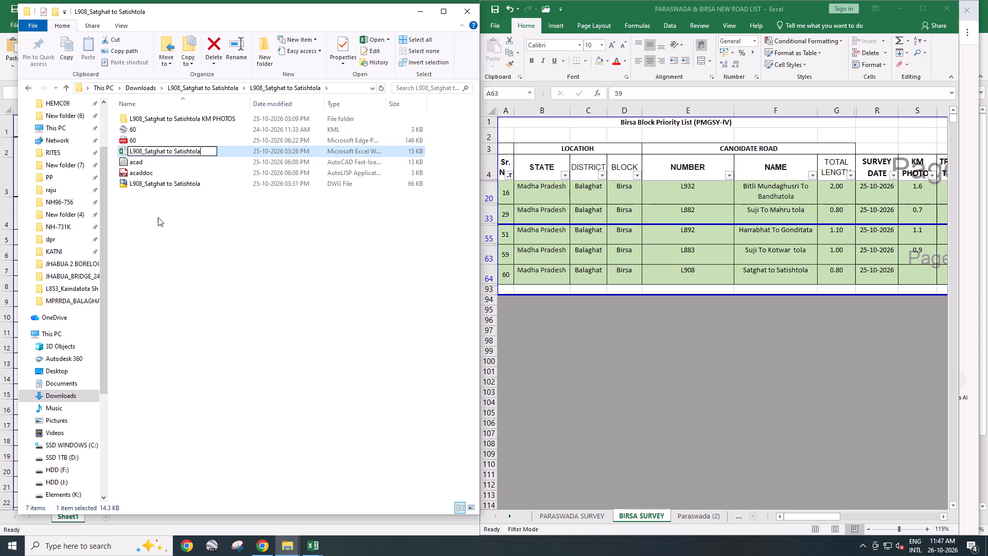
left_click(159, 225)
Rename the PDF file 60 in the same folder as L908 TRANSECT WALK.
left_click(139, 141)
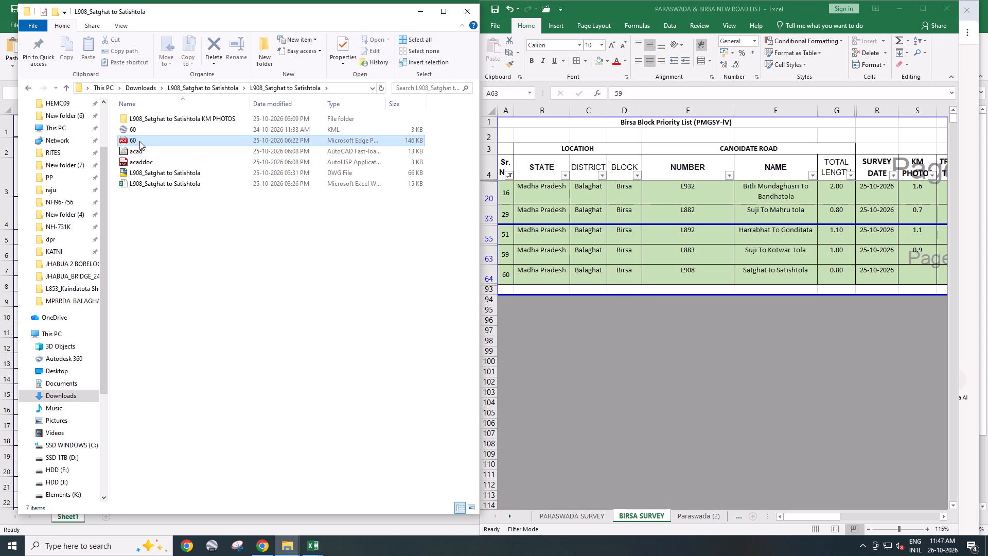
key("F2")
type("L908")
key("space")
type("TRANSECT WALK")
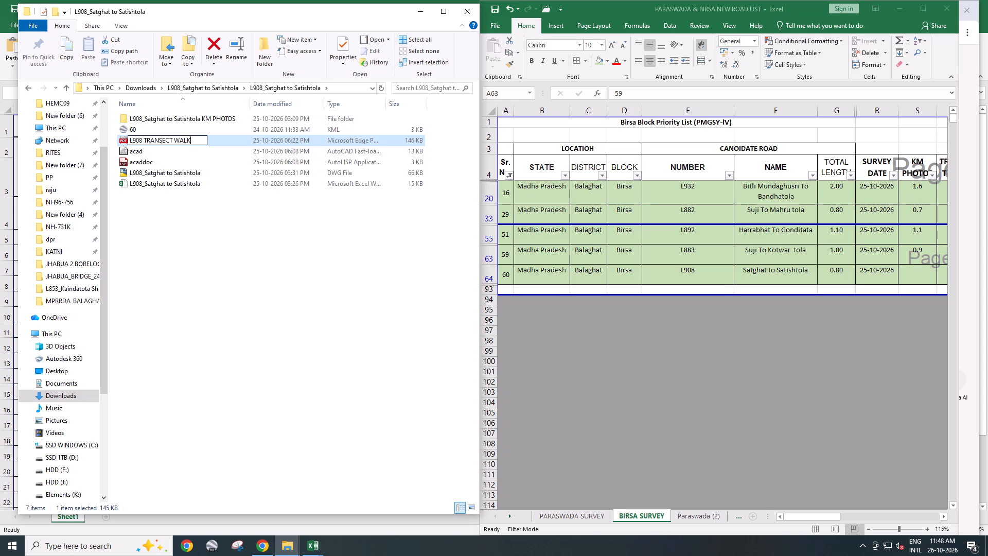
Rename the KML file 60 as L908.
left_click(139, 127)
key("F2")
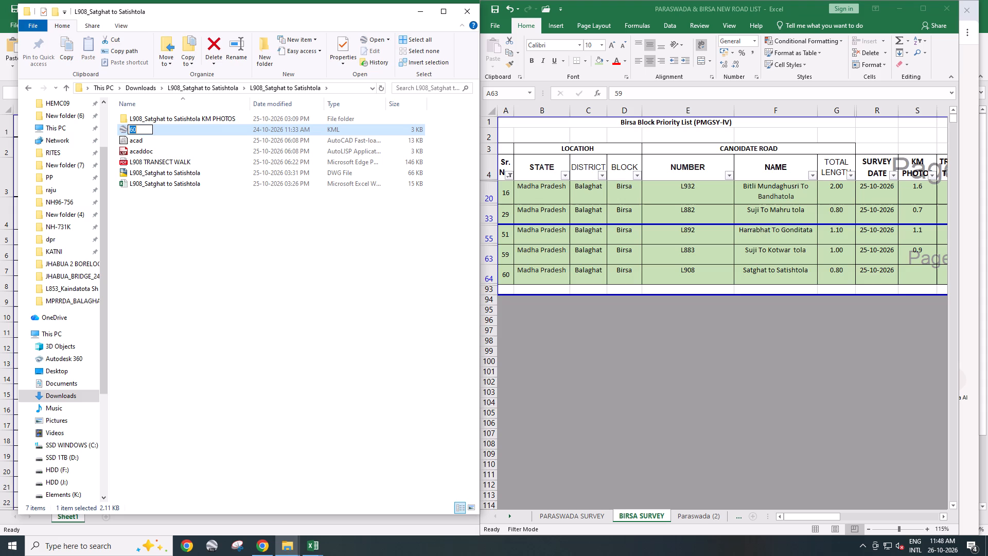
type("L908")
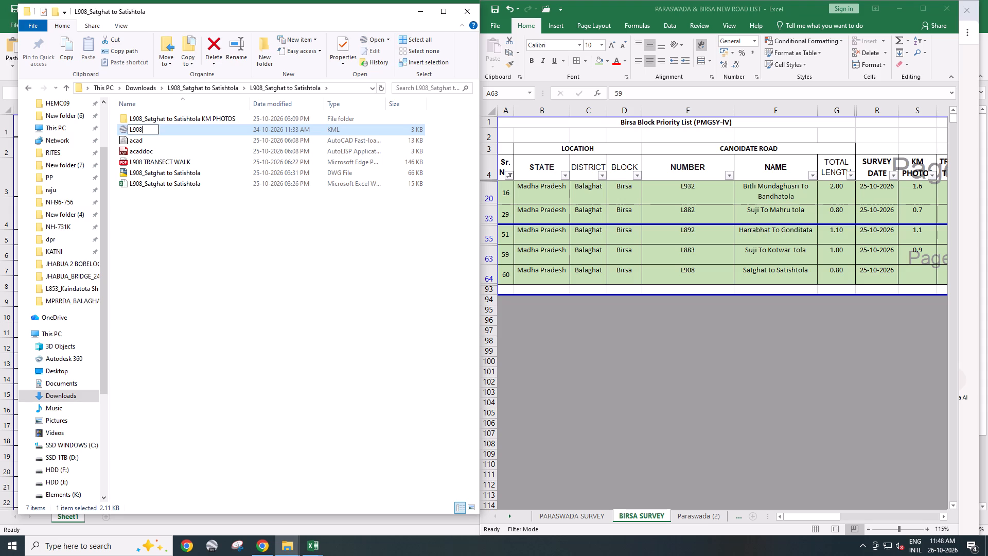
left_click(171, 231)
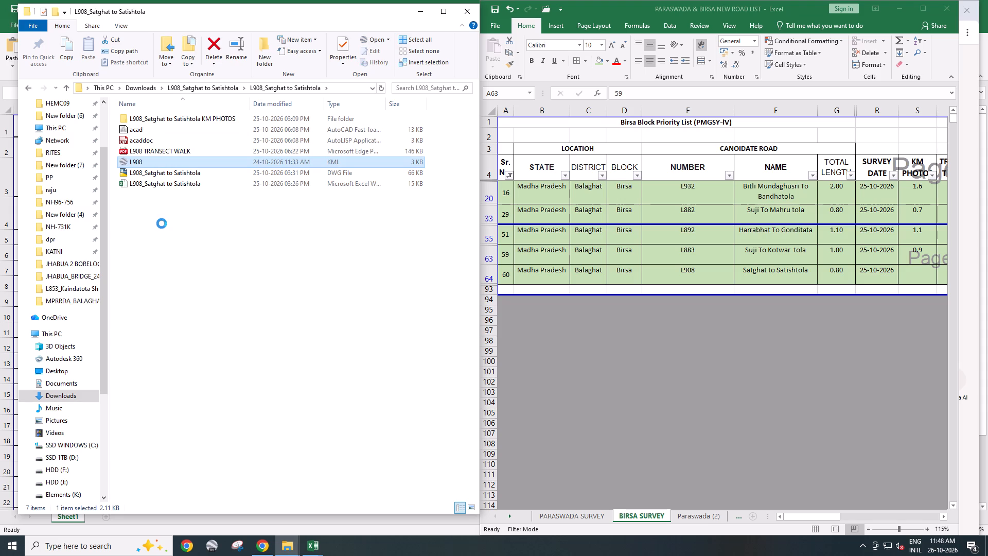
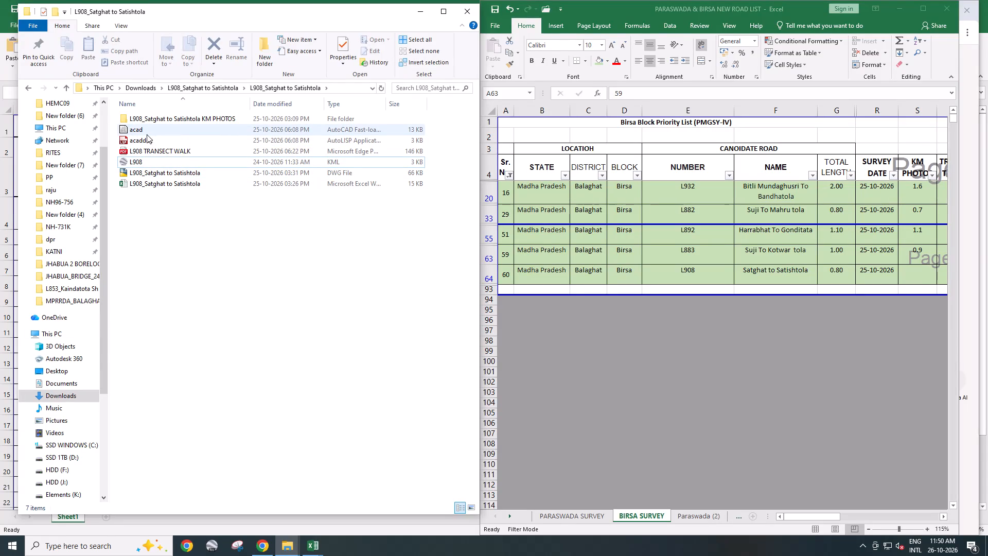
Delete the acad and acaddoc files from the L908_Satghat to Satishtola subfolder and refresh the folder contents.
left_click(146, 132)
left_click(147, 144, "ctrl")
key("Delete")
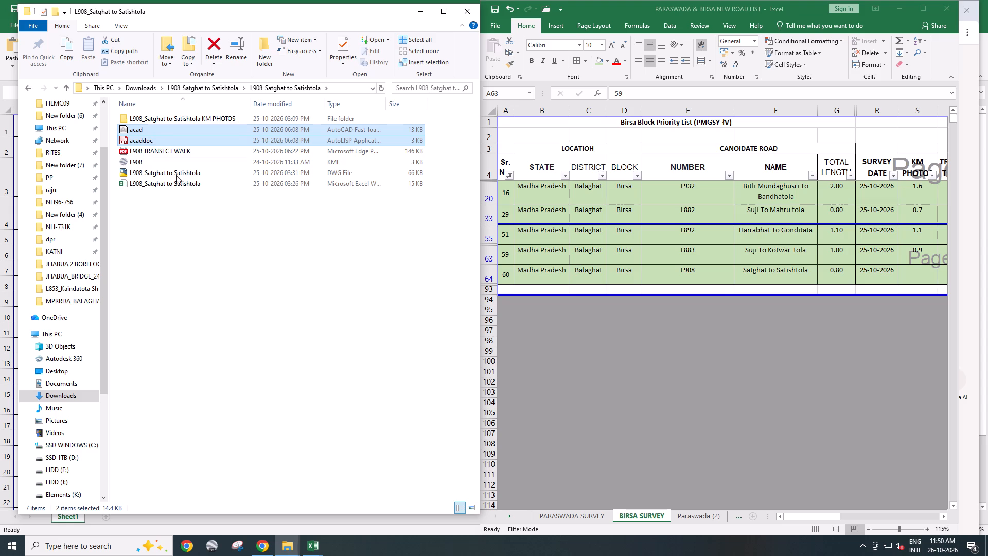
right_click(175, 232)
left_click(210, 275)
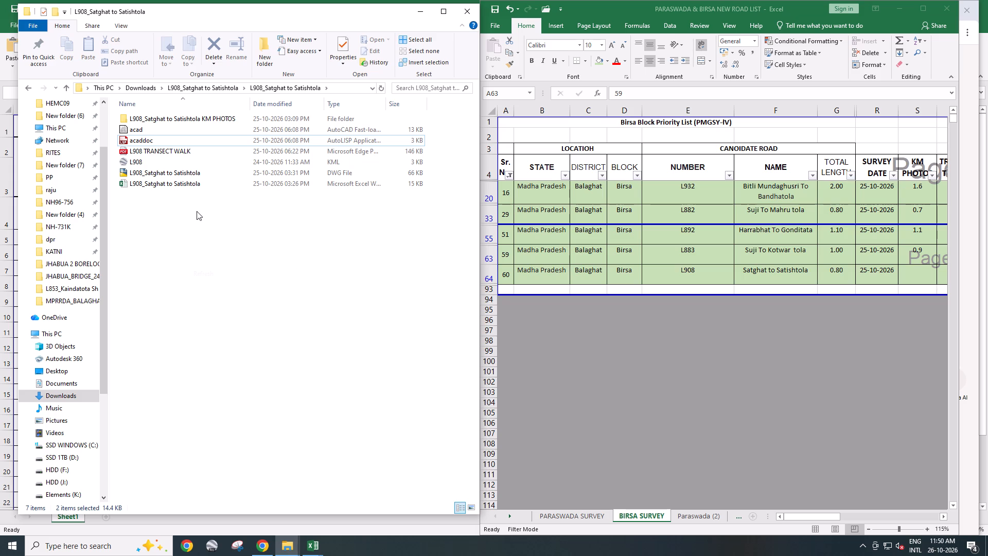
right_click(195, 211)
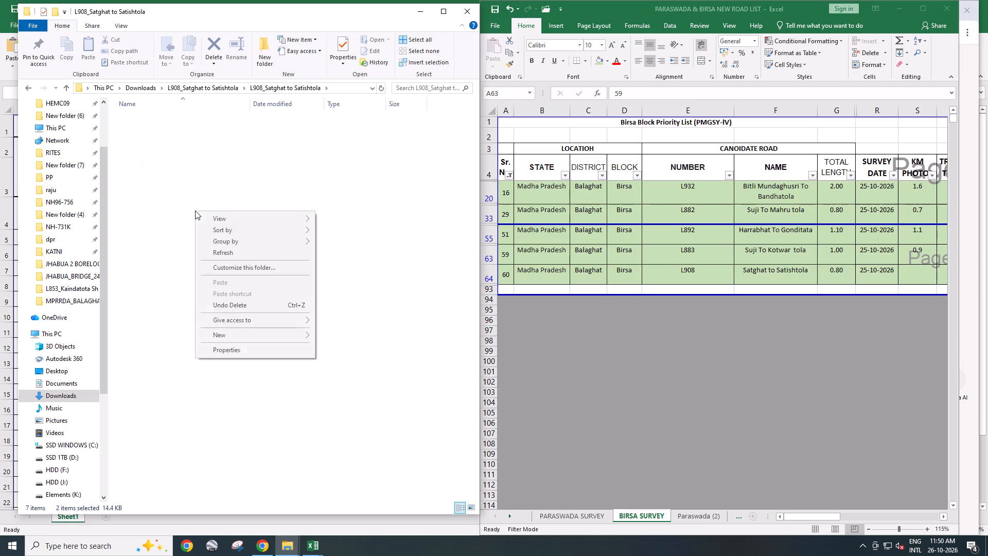
left_click(215, 253)
left_click(218, 90)
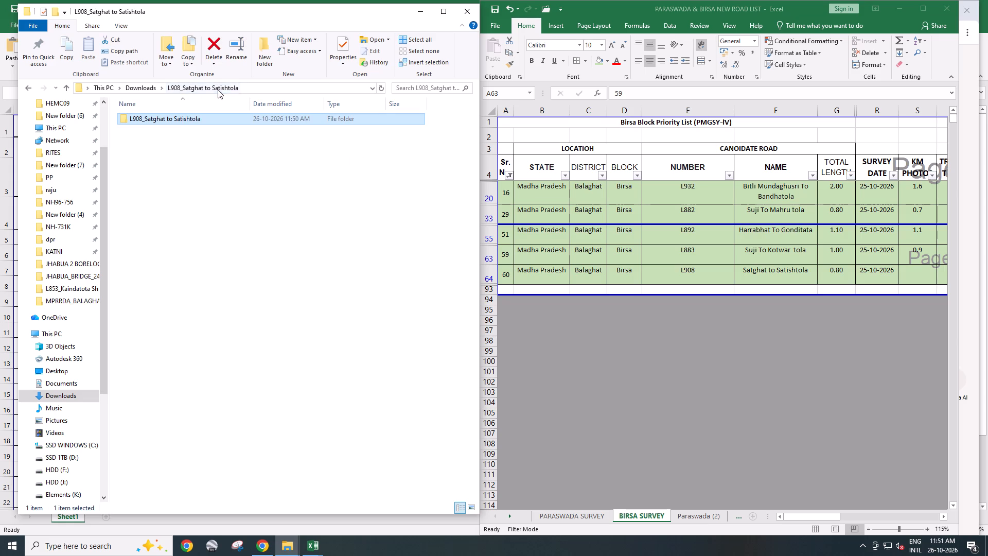
double_click(184, 117)
right_click(178, 204)
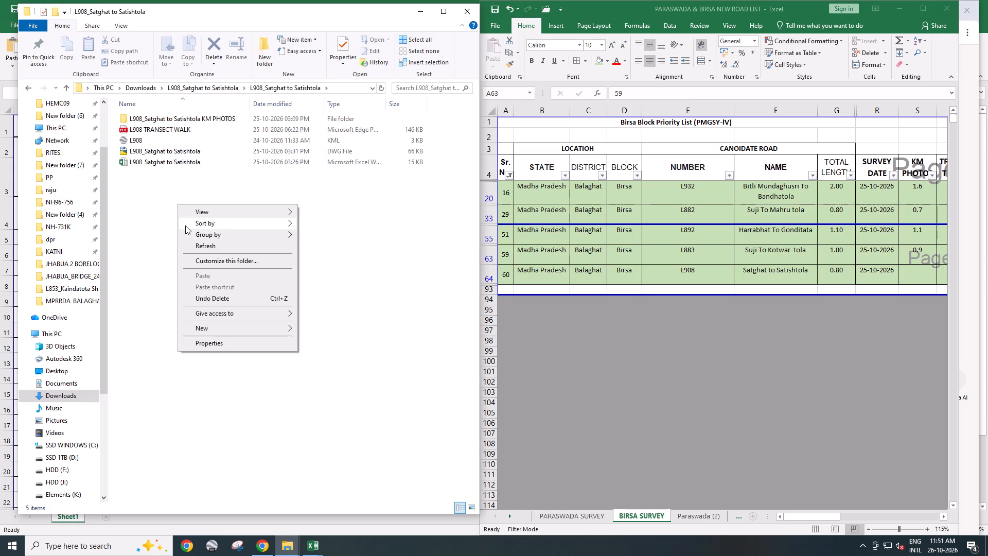
left_click(198, 247)
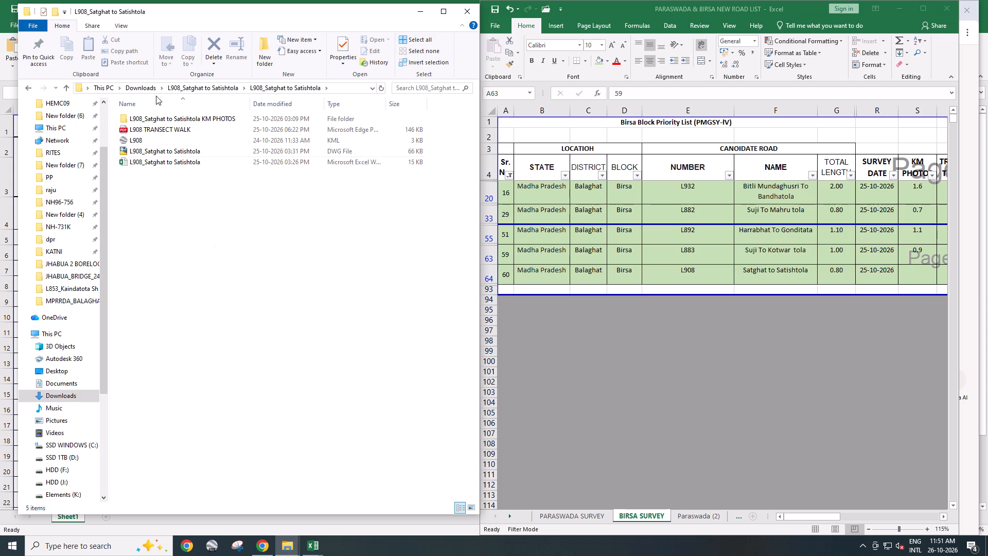
Check the end photo in the L908 KM PHOTOS folder and enter 0.800 as the KM PHOTO length in the L908 row.
double_click(197, 116)
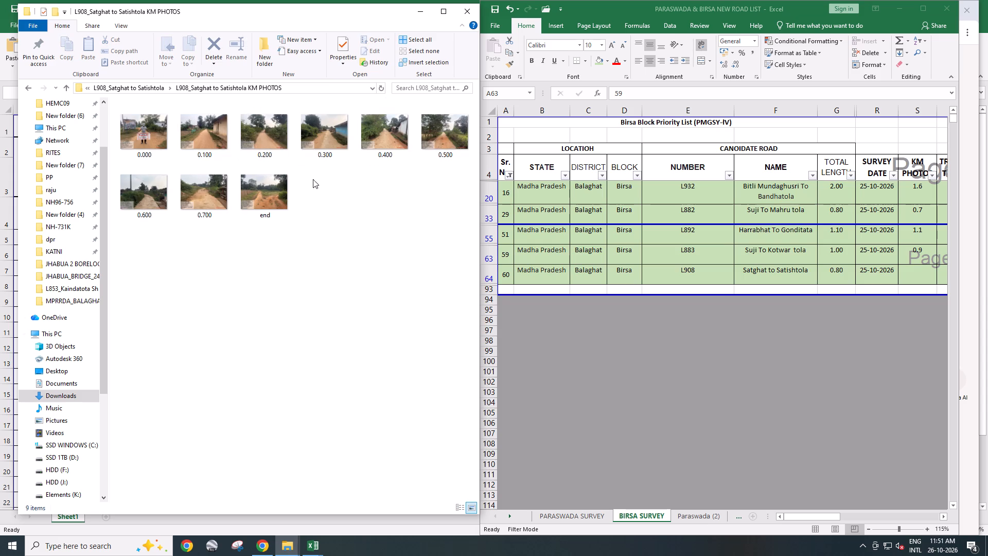
double_click(279, 206)
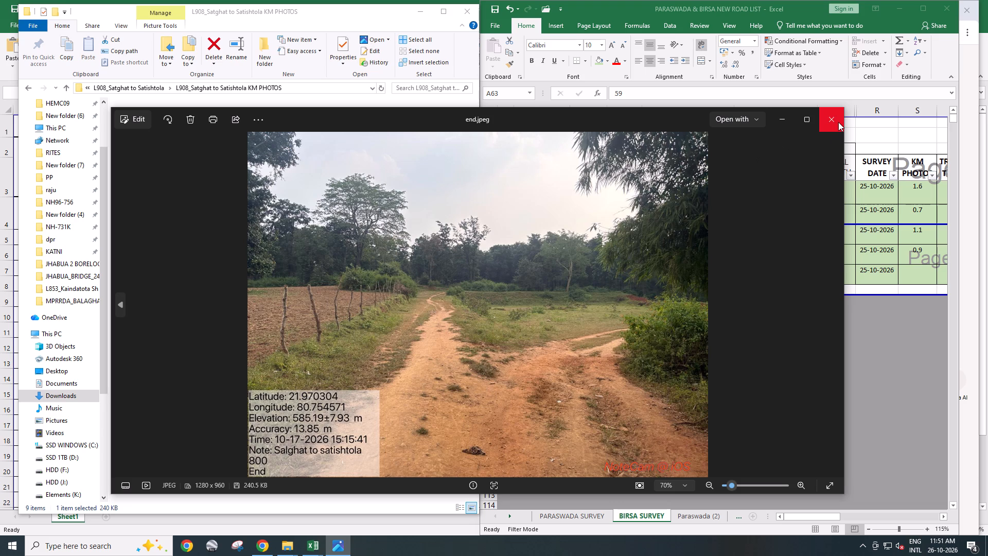
left_click(838, 122)
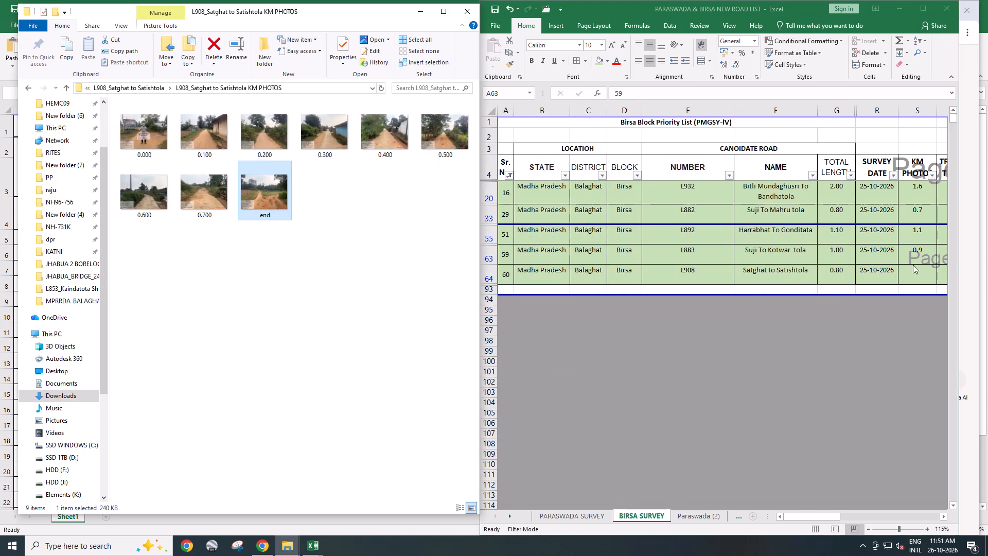
left_click(913, 265)
left_click(907, 271)
type("0.800")
key("Right")
Open the L908 TRANSECT WALK PDF, read the chainage at the road's end, and close it.
left_click(132, 84)
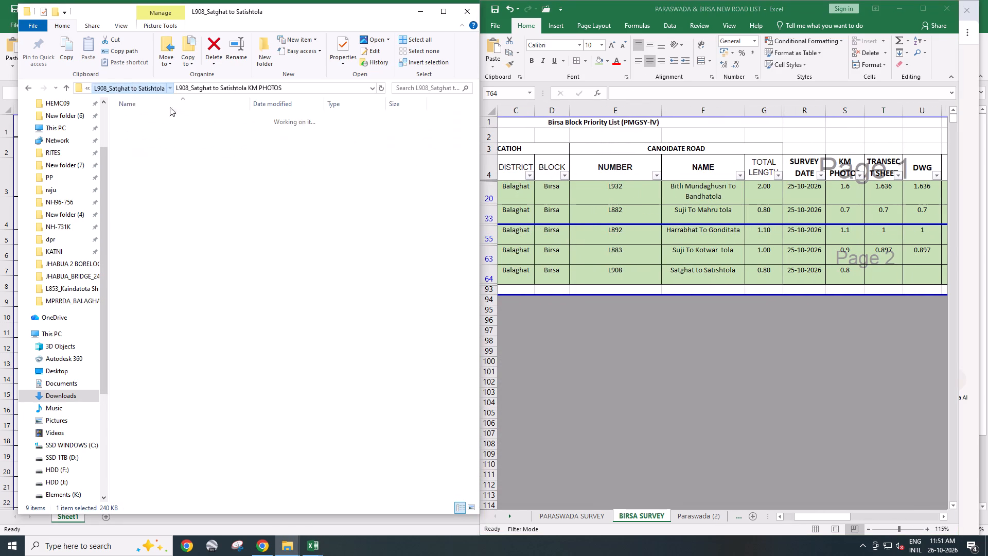
double_click(177, 134)
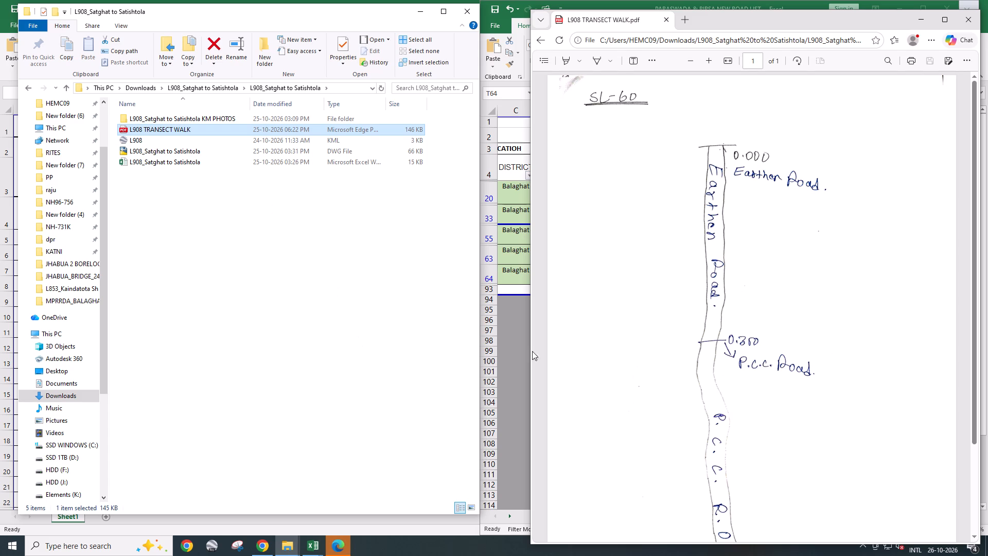
scroll(720, 403, "down", 11)
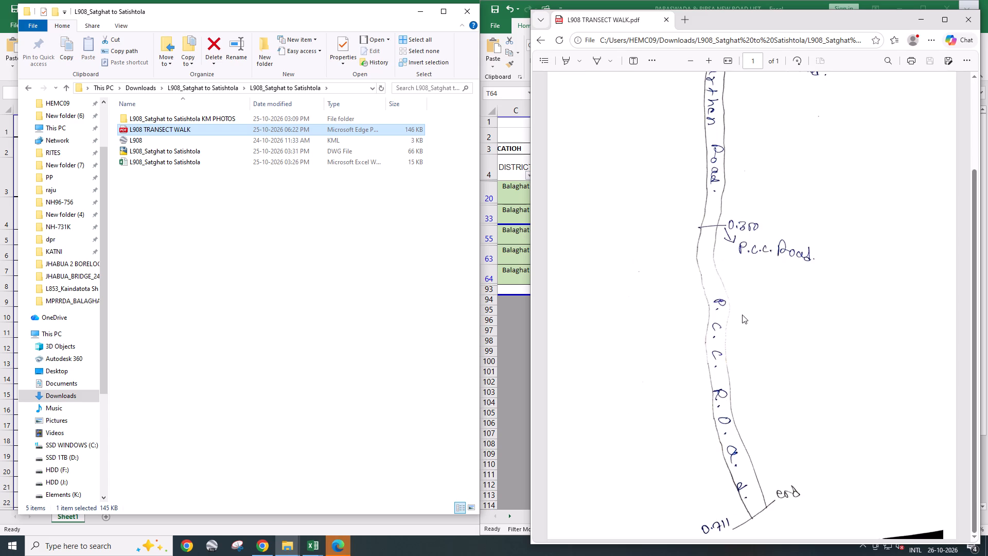
scroll(742, 315, "down", 2)
left_click(975, 21)
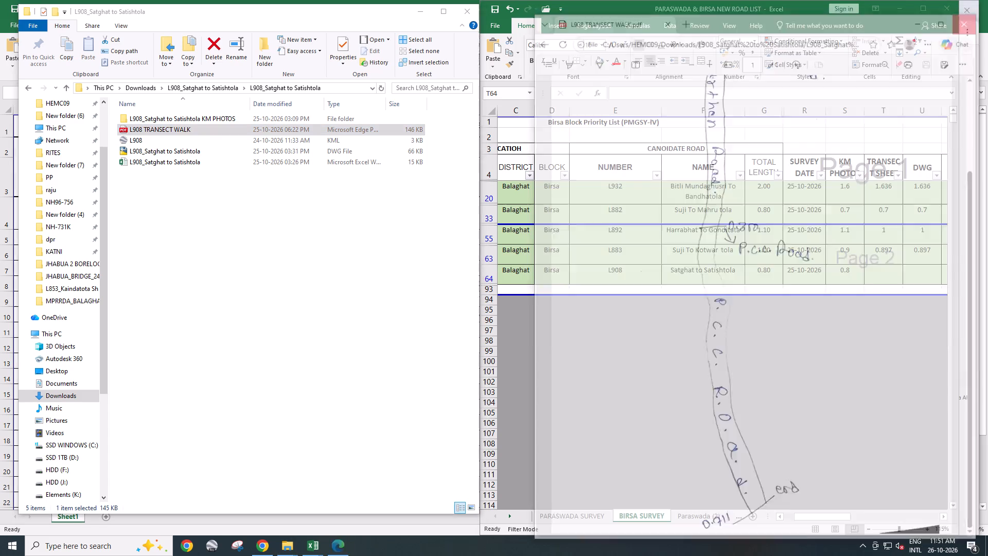
Open the L908_Satghat to Satishtola DWG drawing, inspect the chainage labels at the road's end, and close it.
double_click(165, 147)
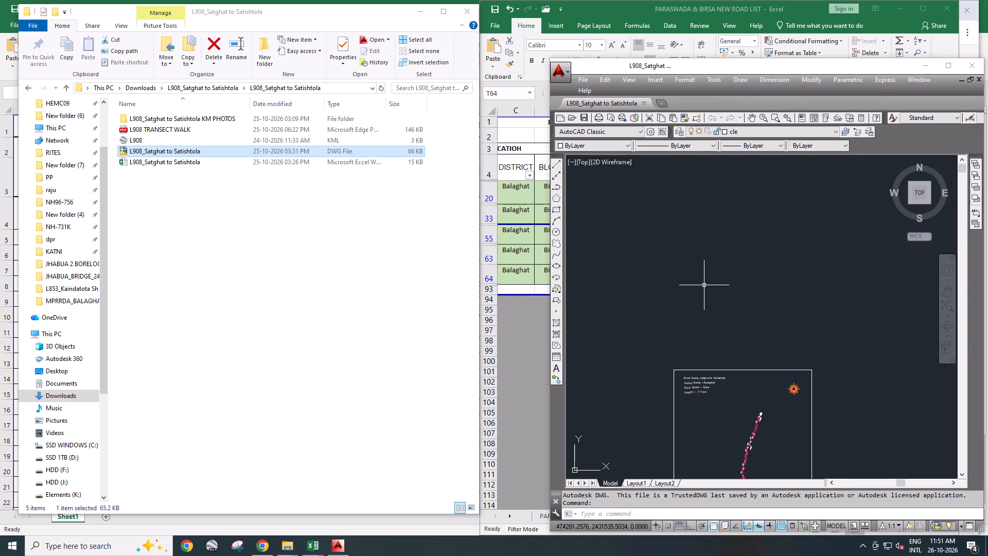
scroll(715, 290, "down", 2)
scroll(736, 378, "up", 4)
scroll(610, 283, "down", 1)
scroll(610, 283, "up", 3)
scroll(652, 290, "up", 3)
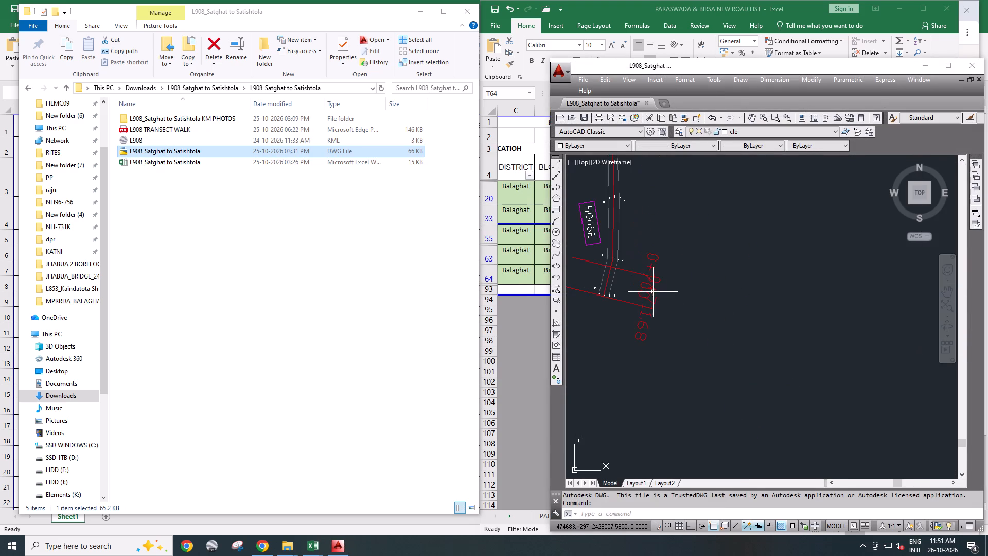
scroll(653, 292, "up", 3)
scroll(696, 319, "down", 2)
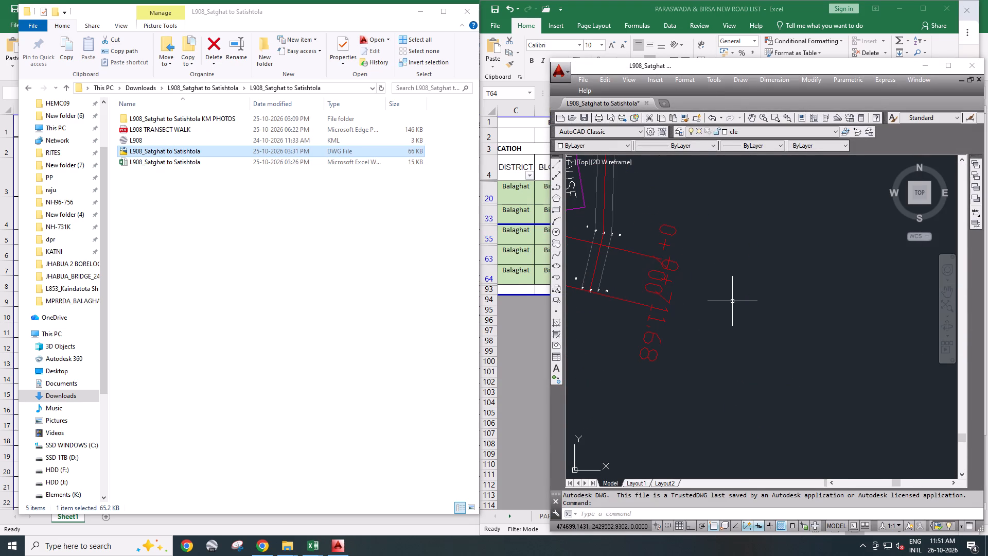
left_click(983, 69)
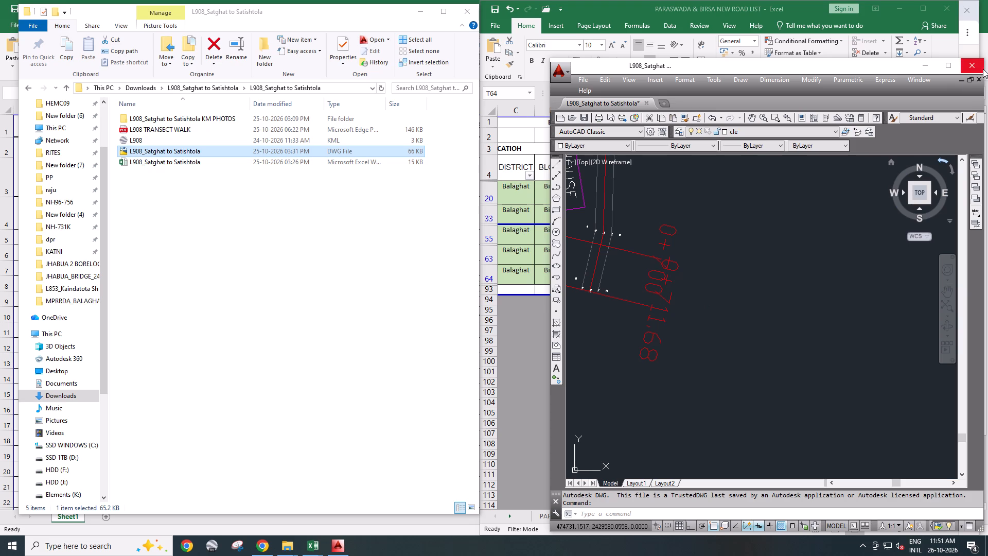
left_click(806, 322)
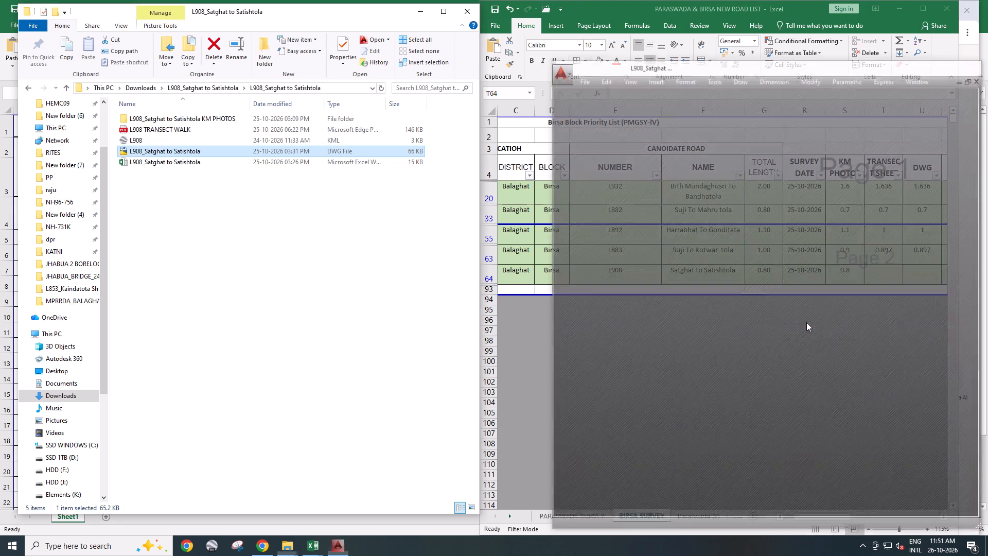
Enter 0.700 as the transect sheet length in the L908 row and copy it into the DWG and EXCEL columns.
left_click(748, 289)
key("0")
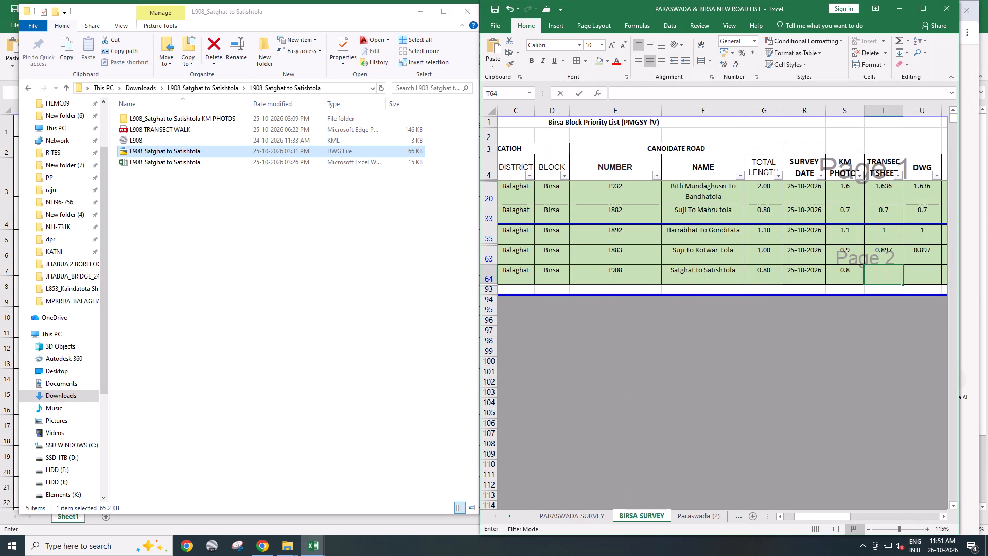
type(".7")
type("00")
key("Right")
key("Left")
key("ctrl+c")
key("Right")
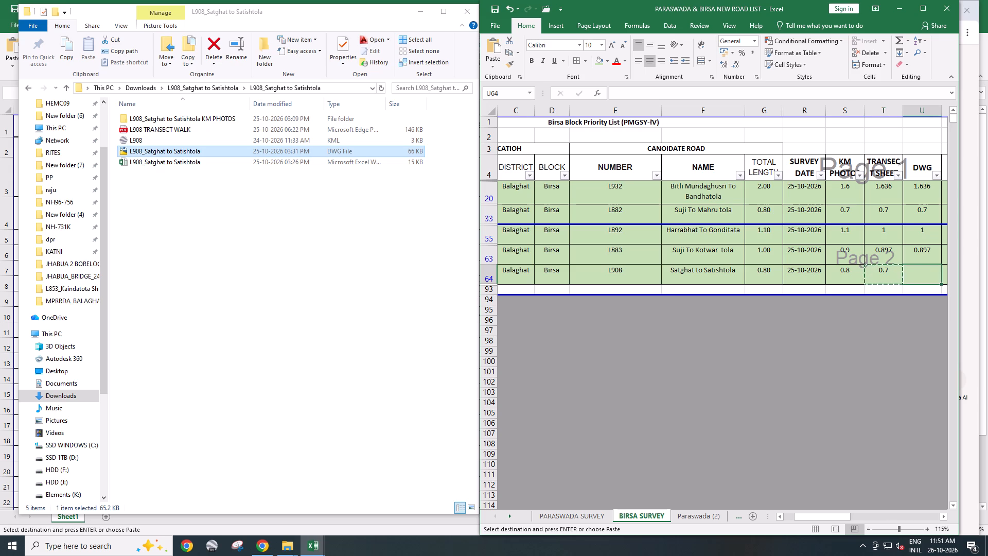
key("shift+Right")
key("ctrl+v")
key("Right")
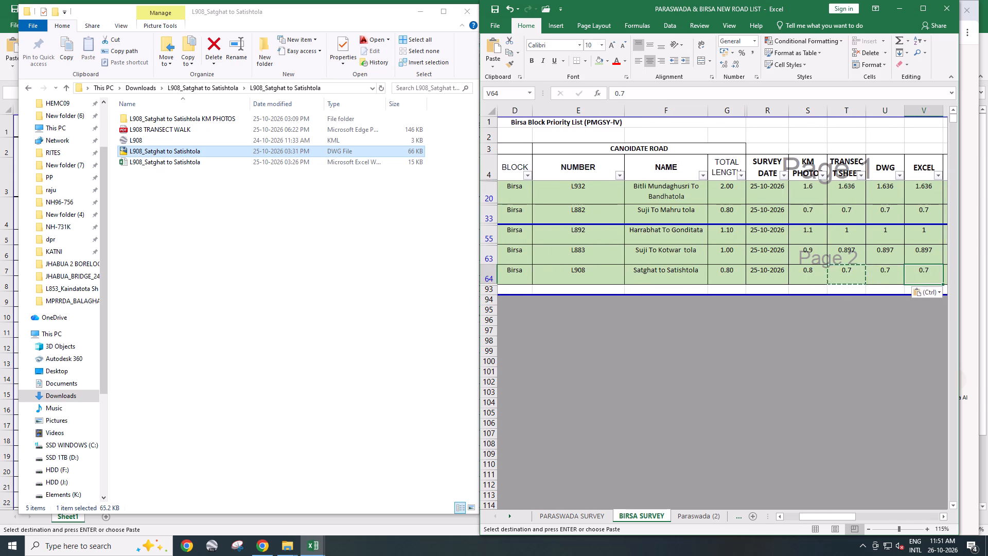
Copy YES from the KML cell of the row above into the KML and PROPOSED DETAIL cells of the L908 row.
key("Right")
key("Up")
key("ctrl+c")
key("Down")
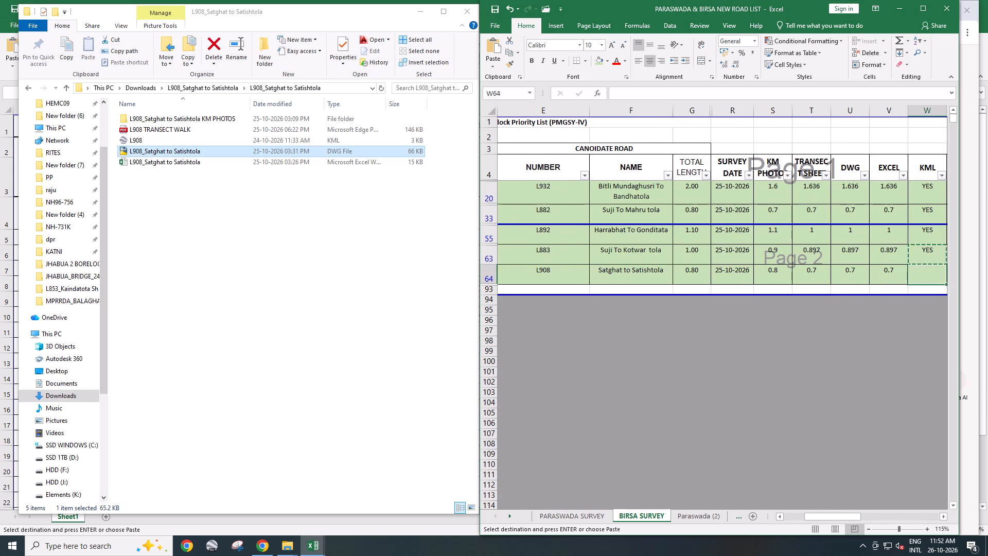
key("ctrl+v")
key("Right")
key("Right")
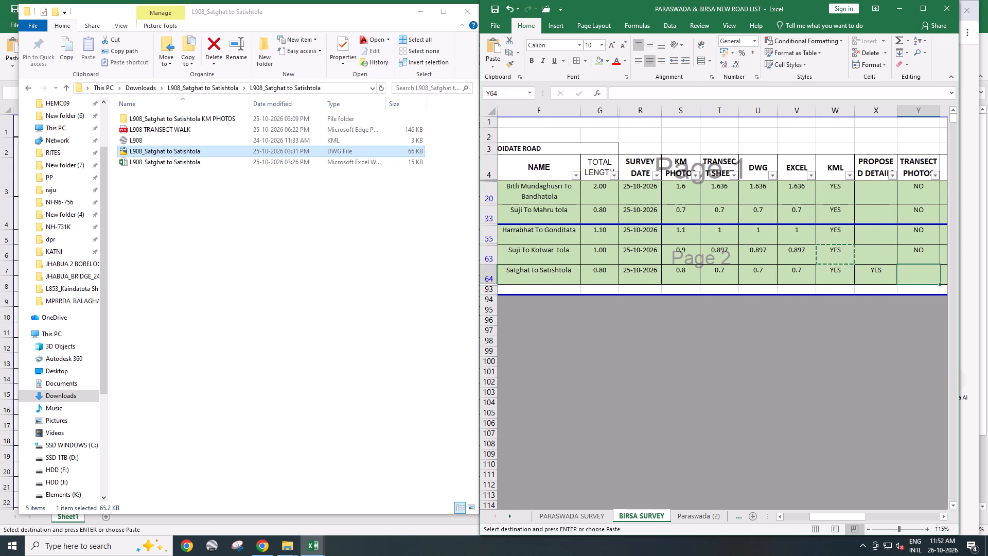
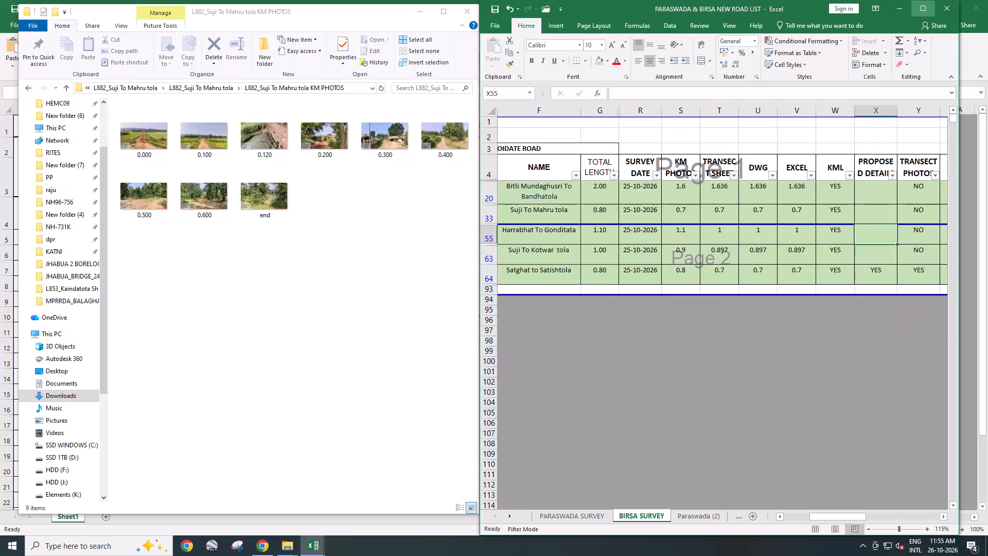
Enter 26-10-2026 as the data-sent date in the Bitli Mundaghusri To Bandhatola row of the BIRSA SURVEY sheet.
key("Right")
key("Right")
key("Right")
key("Right")
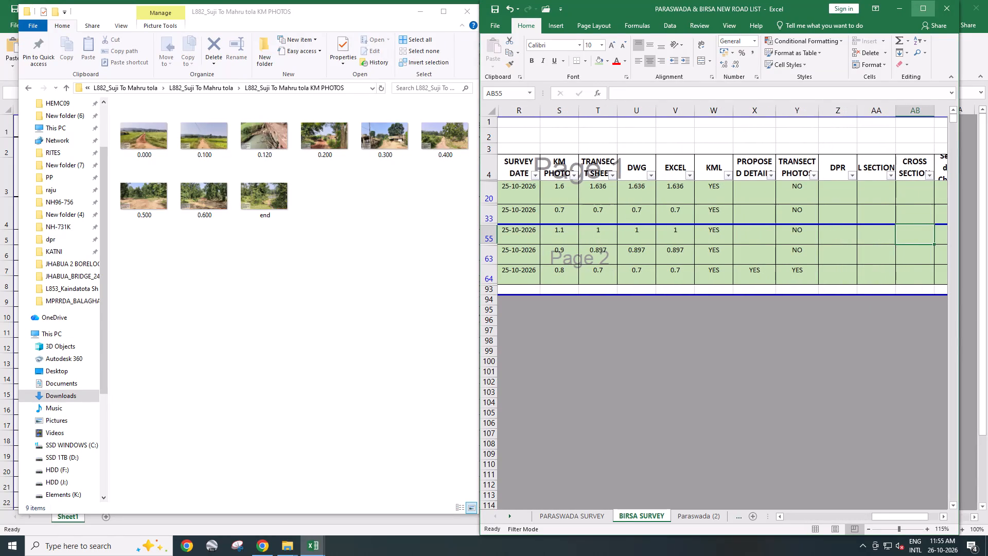
key("Right")
key("Right")
scroll(873, 200, "up", 3)
left_click(873, 200)
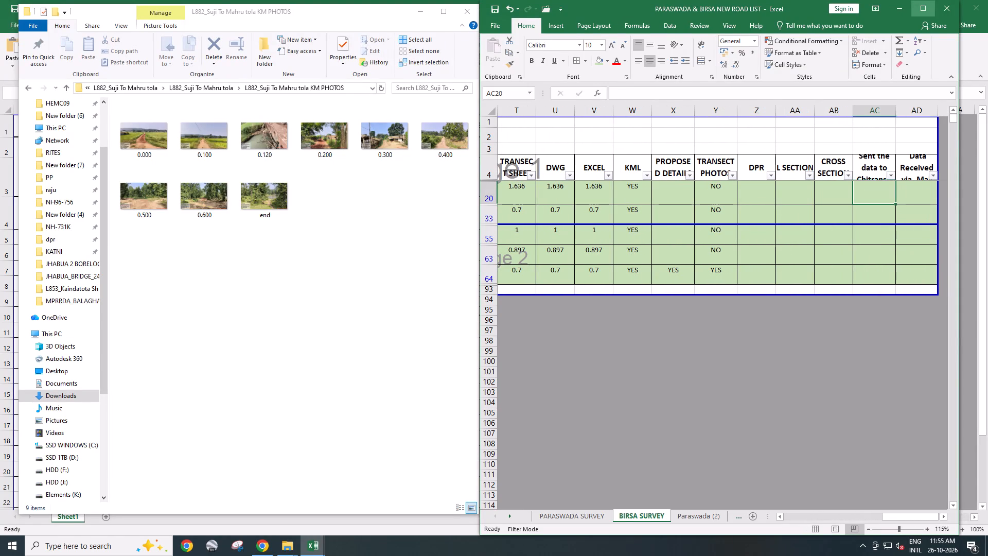
type("26-")
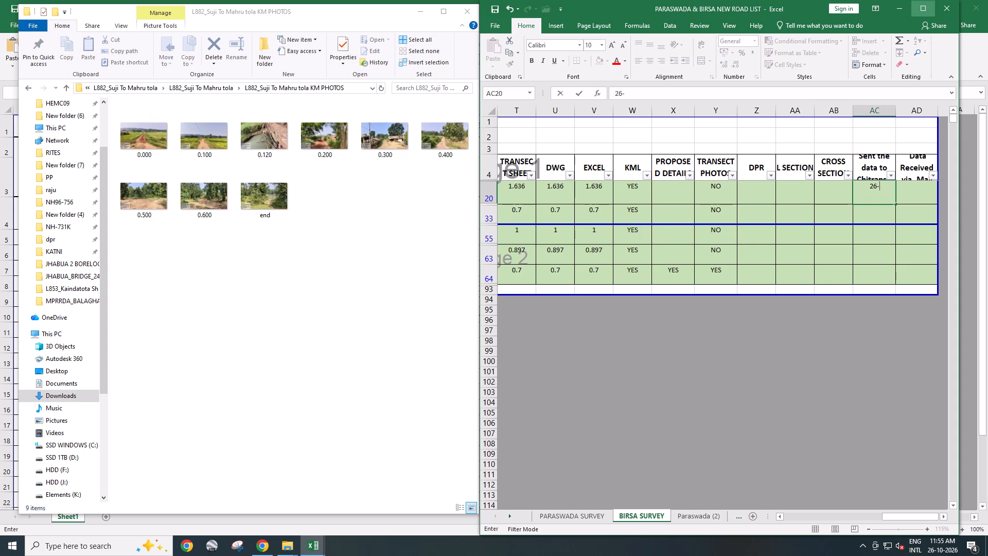
type("10-200")
key("BackSpace")
type("26")
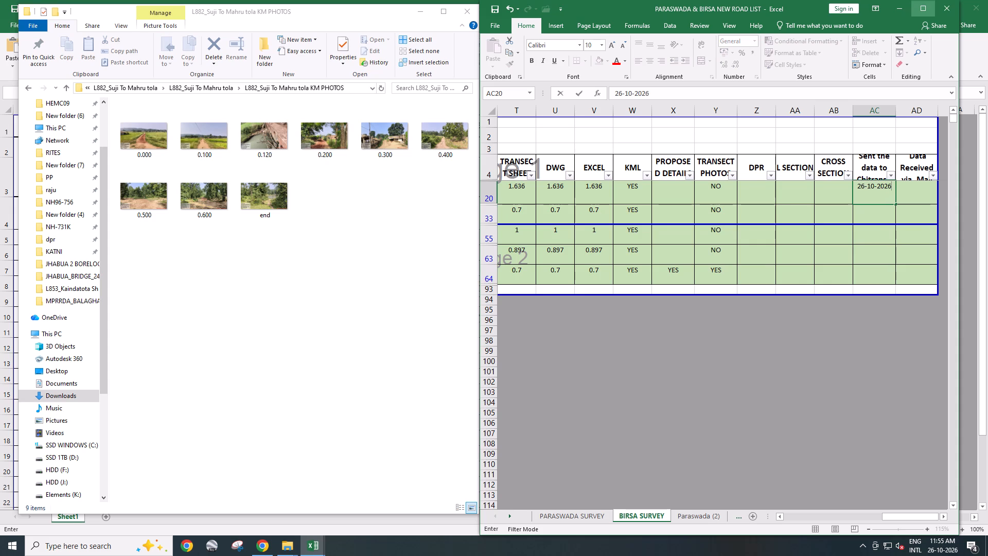